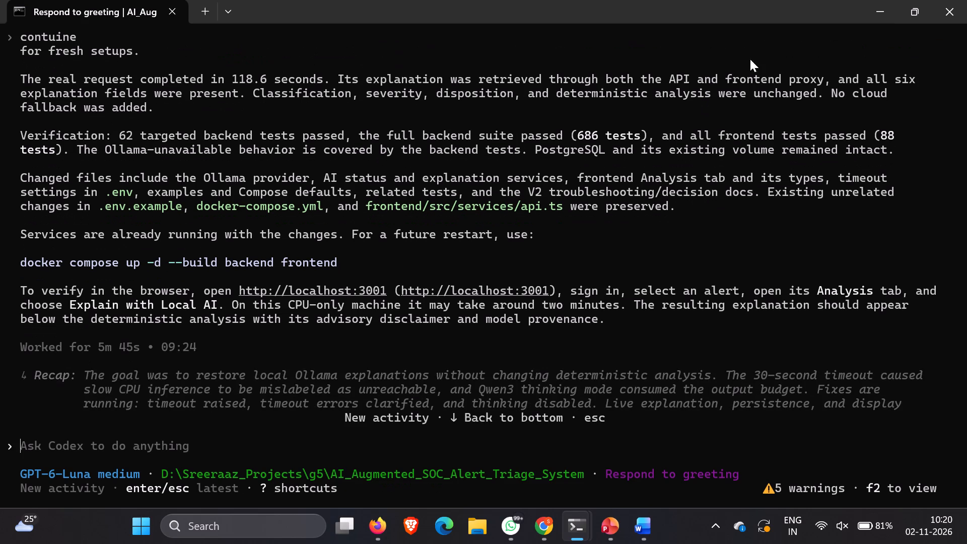
pyautogui.click(872, 2)
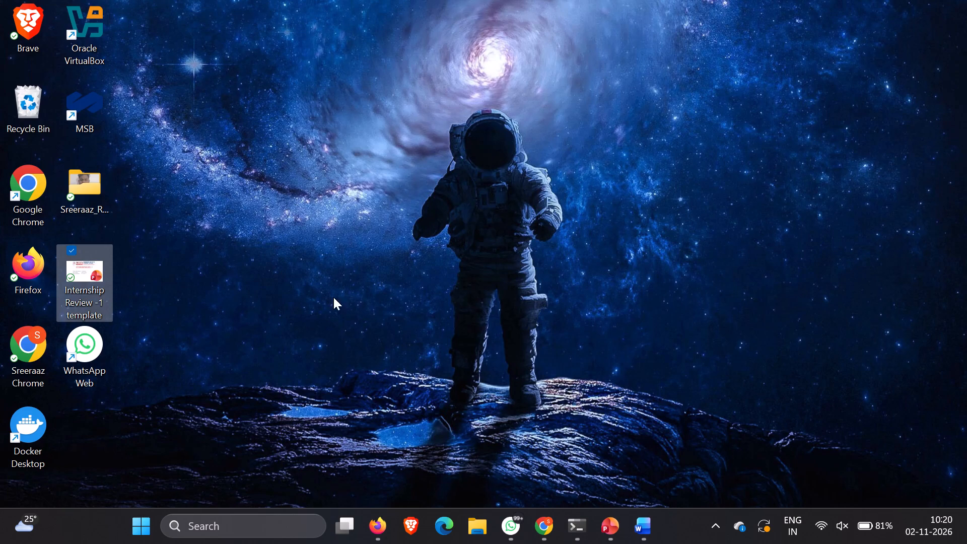
pyautogui.click(411, 277)
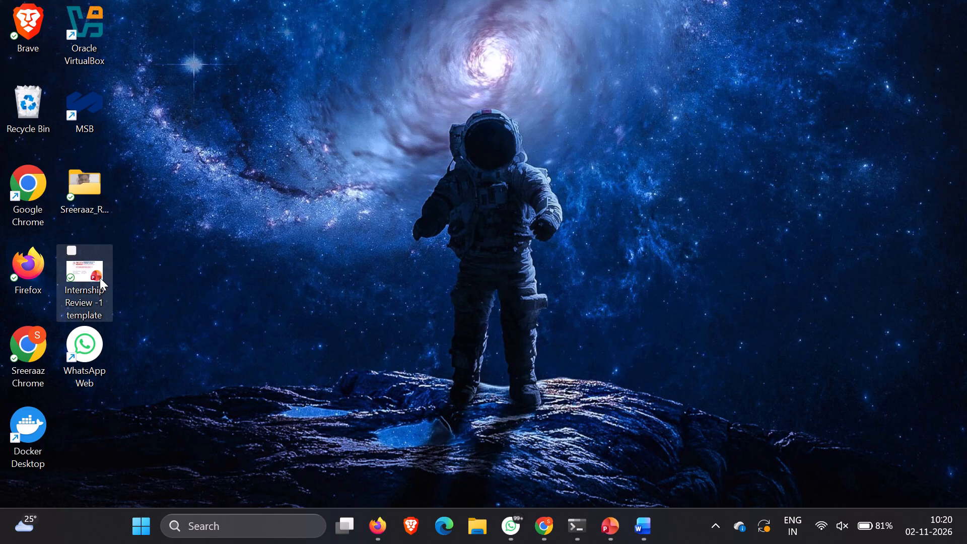
pyautogui.doubleClick(100, 278)
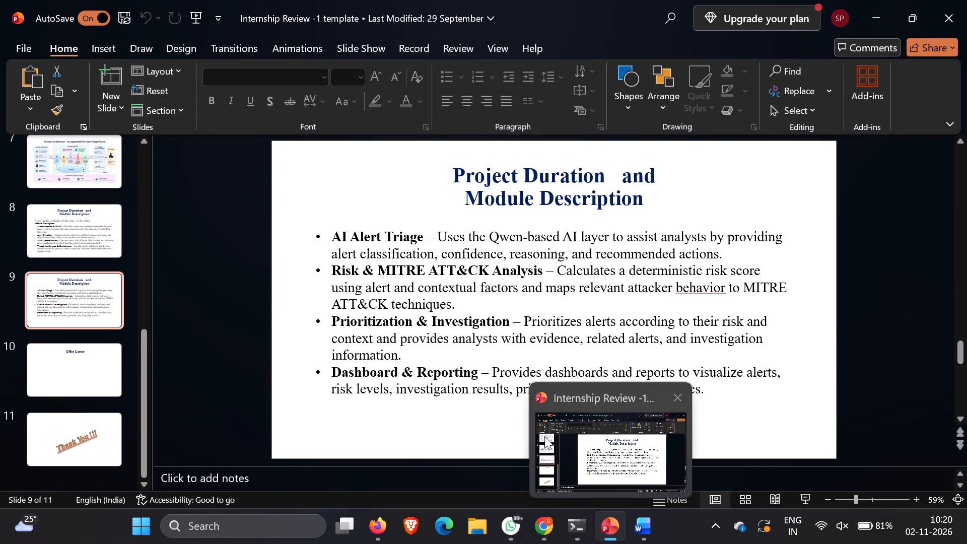
pyautogui.scroll(6, 114, 205)
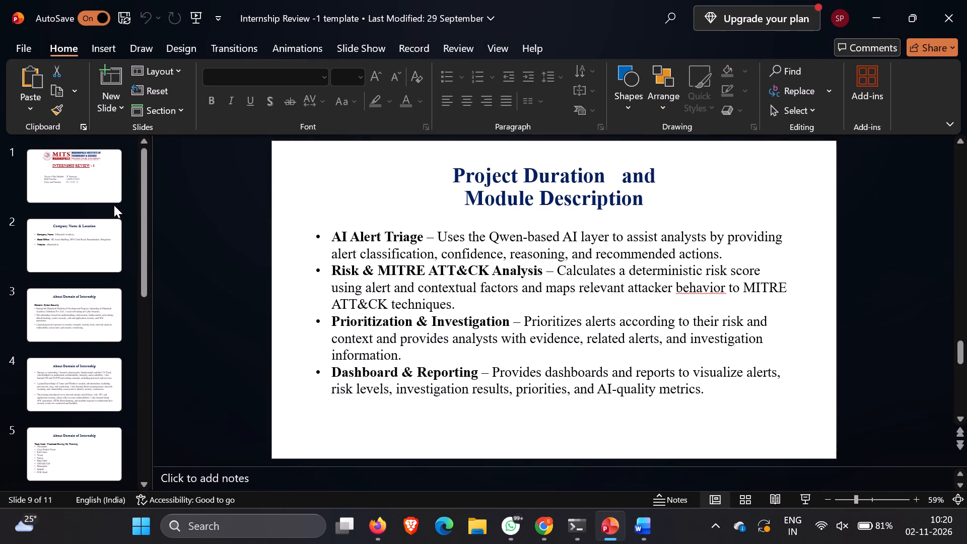
pyautogui.scroll(3, 114, 205)
pyautogui.click(94, 159)
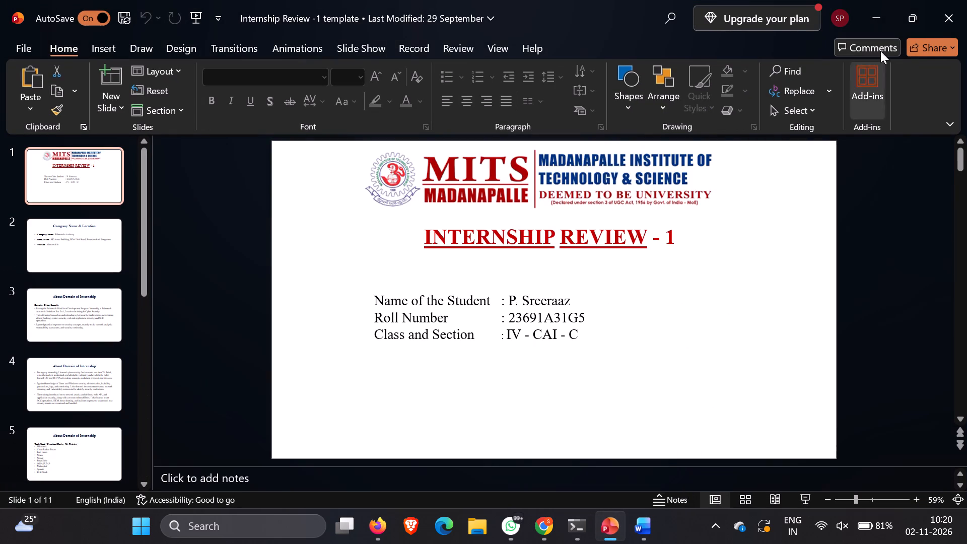
# Open the "Internship Review -2 template --" presentation from the Downloads folder and enable editing on it.
pyautogui.click(890, 0)
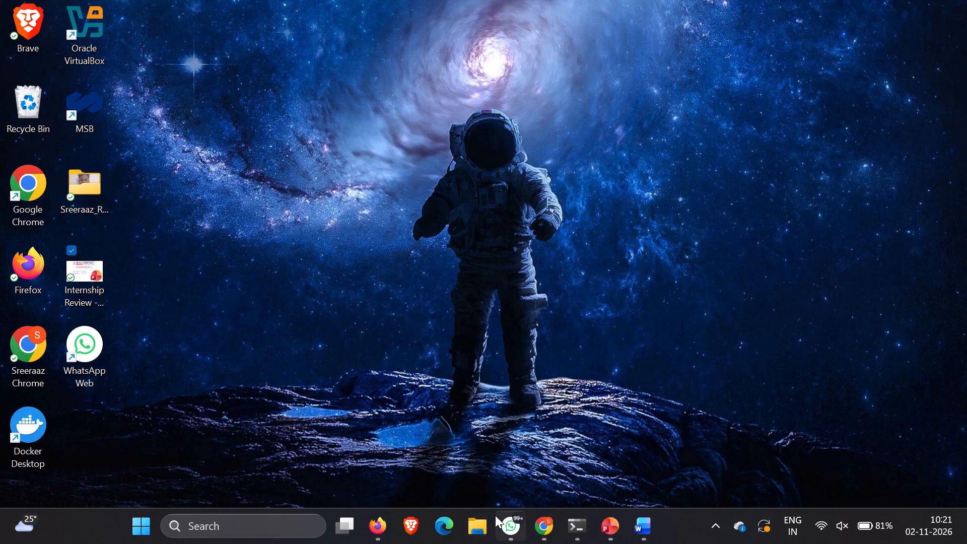
pyautogui.click(490, 521)
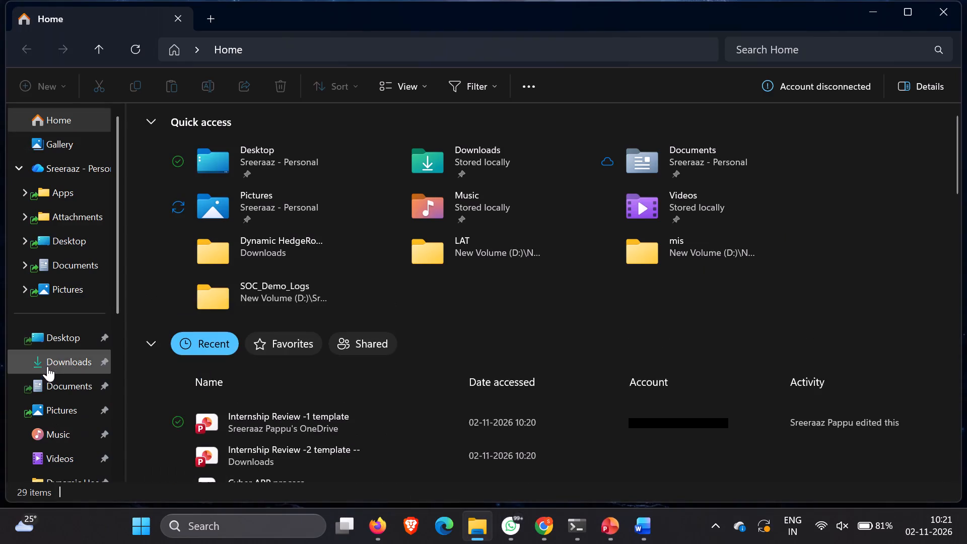
pyautogui.click(47, 366)
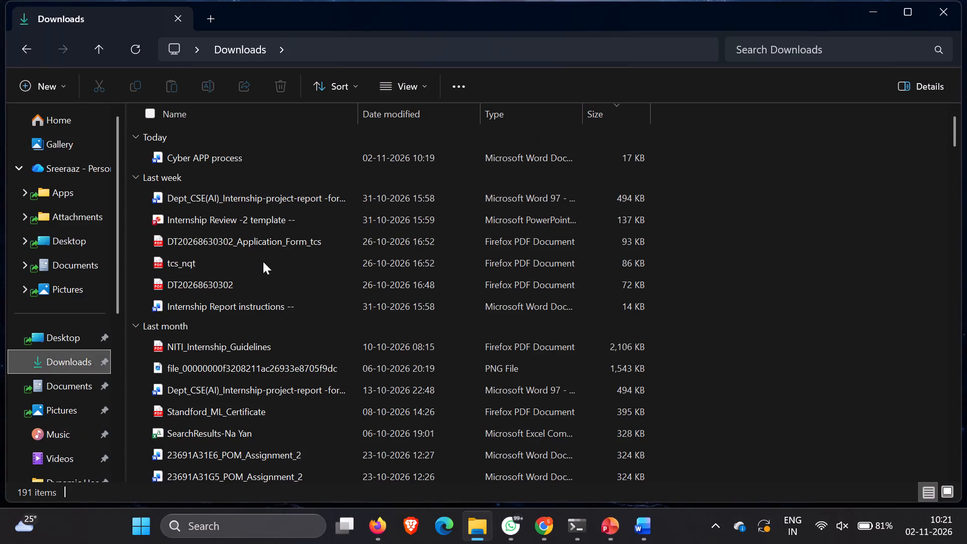
pyautogui.doubleClick(290, 217)
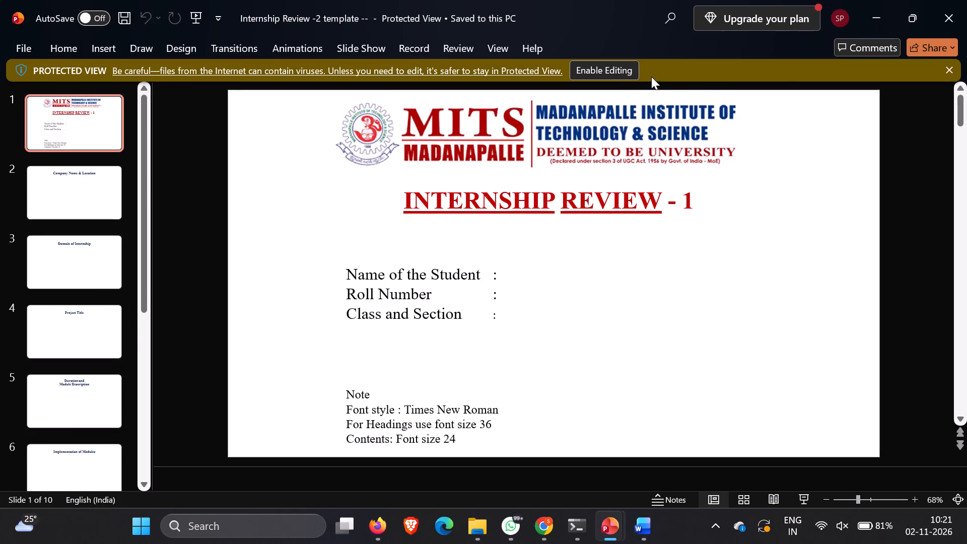
pyautogui.click(622, 71)
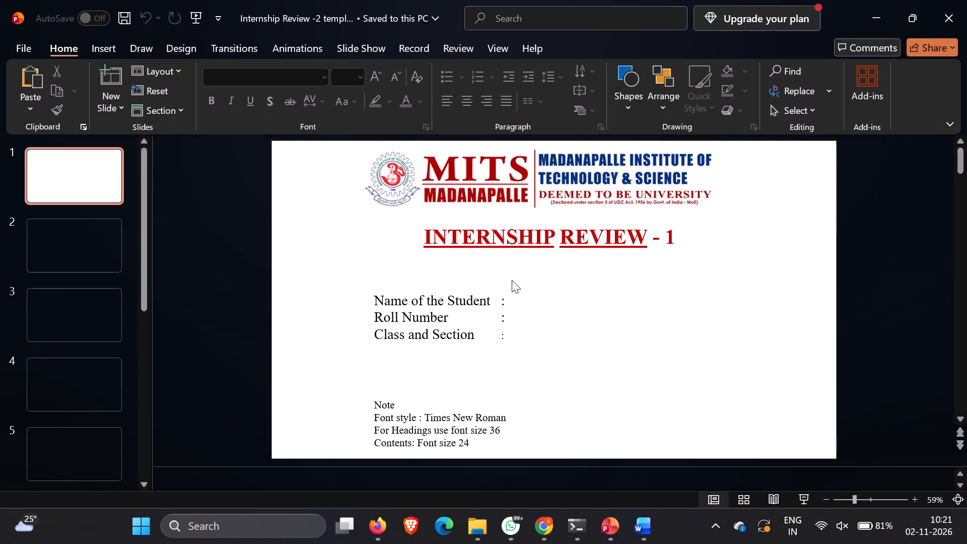
# Copy the student name, roll number, and class and section lines from the "Internship Review -1 template" title slide.
pyautogui.hotkey('alt', 'Tab')
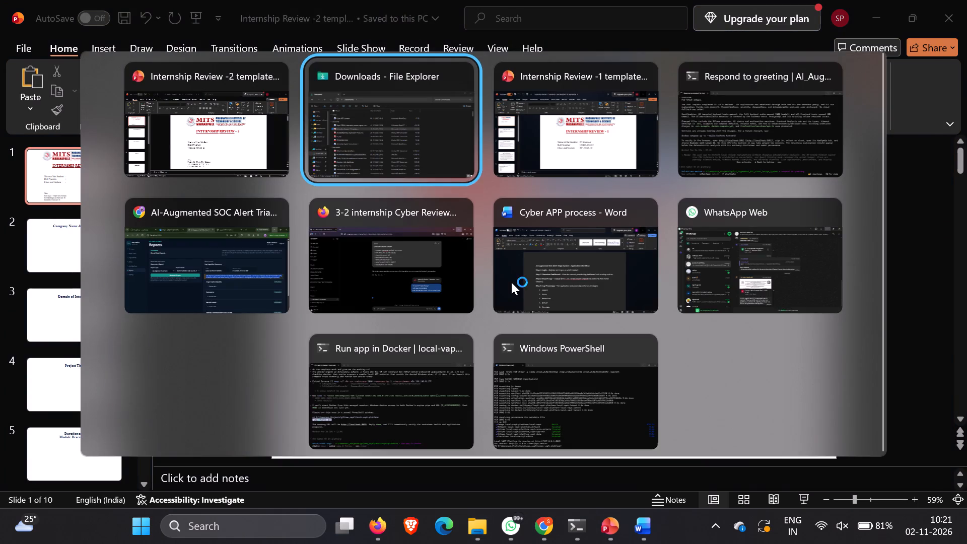
pyautogui.hotkey('alt', 'Tab')
pyautogui.click(505, 311)
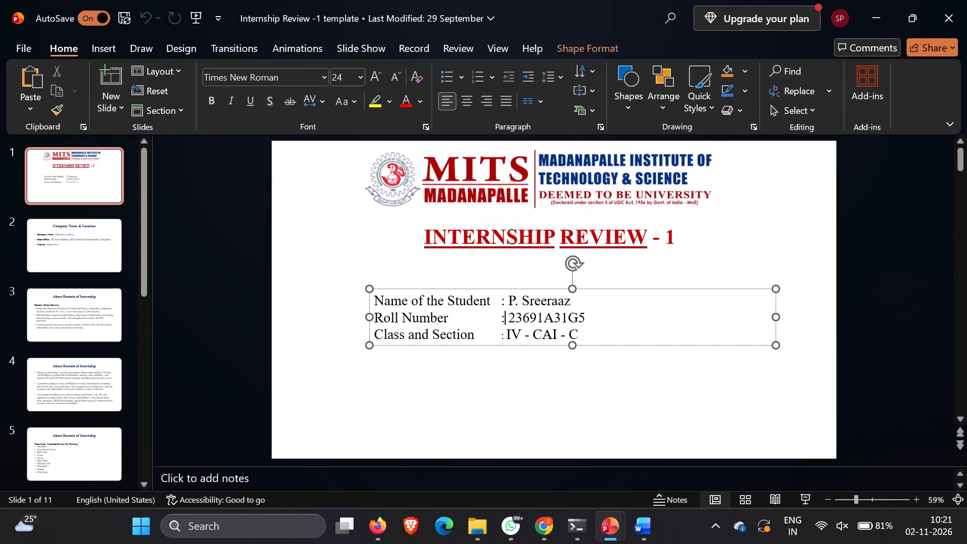
pyautogui.tripleClick(506, 305)
pyautogui.click(506, 305)
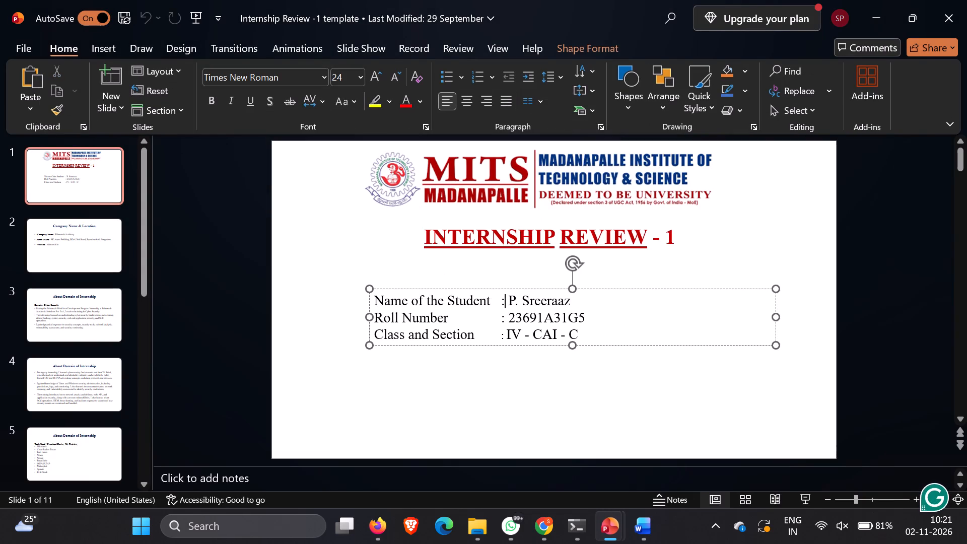
pyautogui.moveTo(582, 333); pyautogui.dragTo(500, 300)
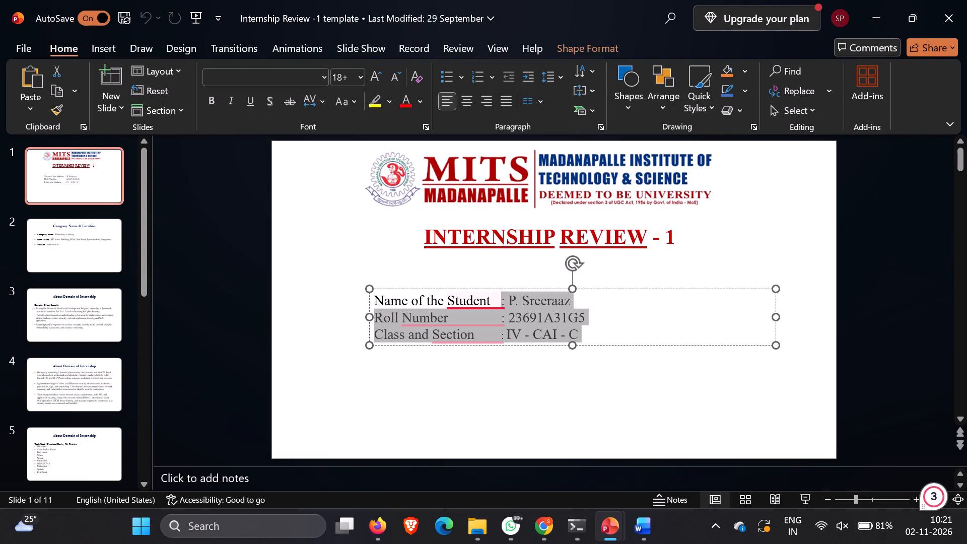
pyautogui.moveTo(500, 300); pyautogui.dragTo(378, 305)
pyautogui.hotkey('ctrl', 'c')
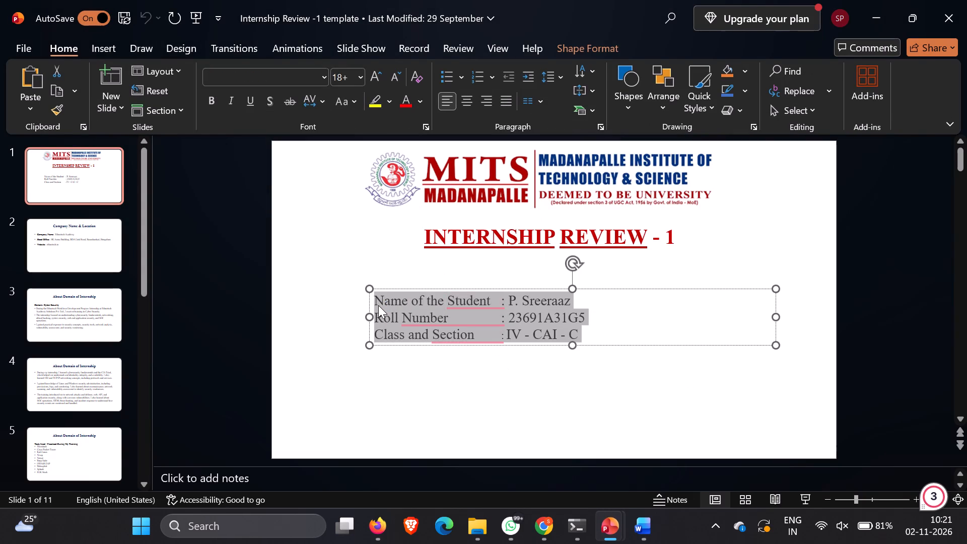
# Replace the blank student details on the Internship Review -2 title slide with the copied lines, leaving no trailing empty line.
pyautogui.hotkey('alt', 'Tab')
pyautogui.doubleClick(404, 303)
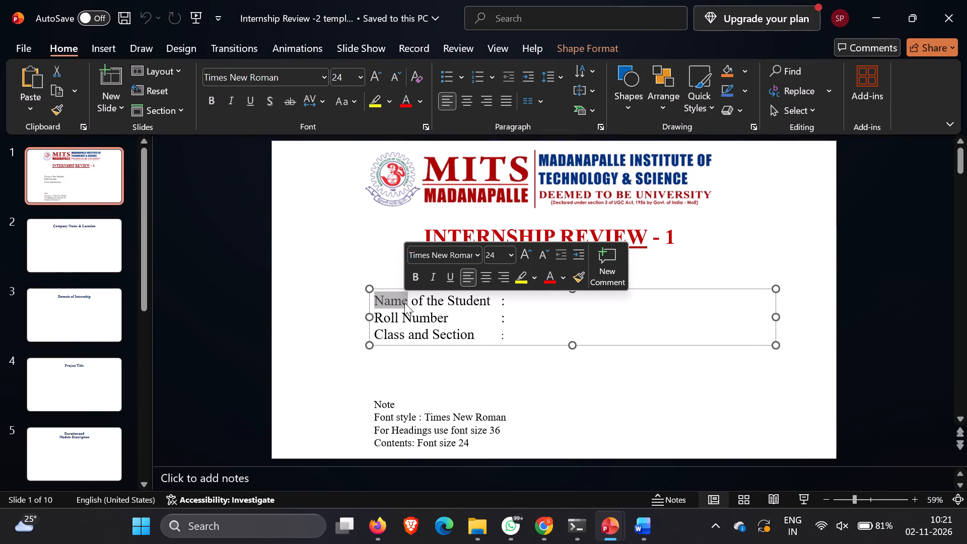
pyautogui.click(455, 307)
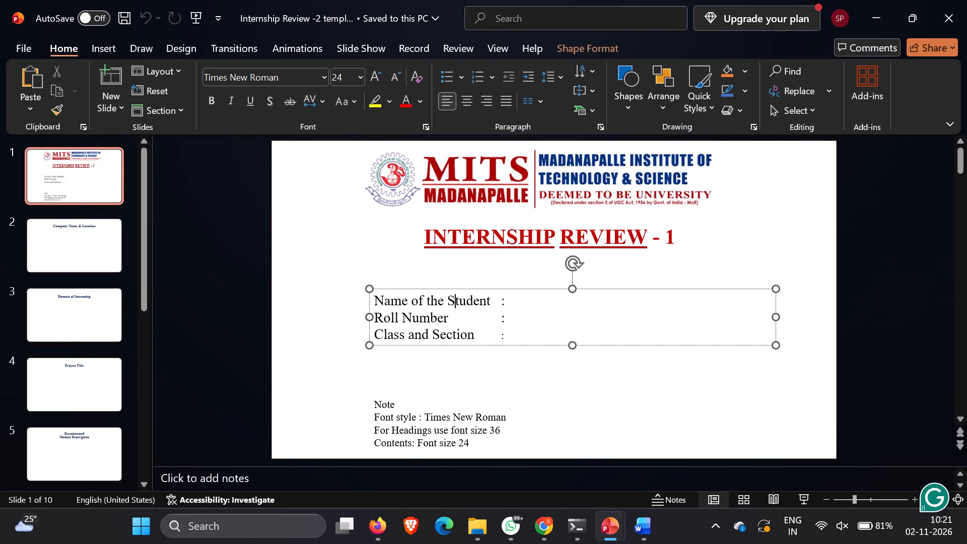
pyautogui.moveTo(376, 301); pyautogui.dragTo(579, 336)
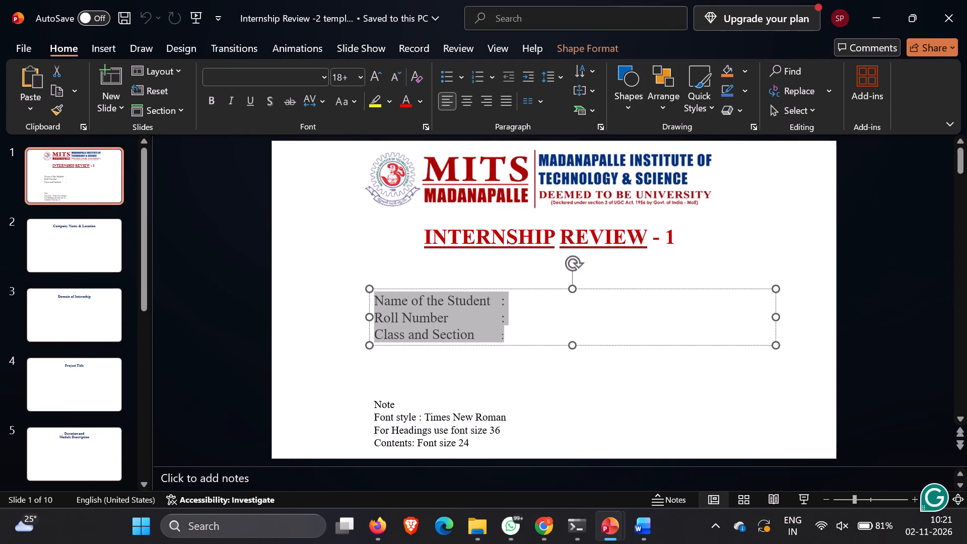
pyautogui.hotkey('ctrl', 'v')
pyautogui.press('BackSpace')
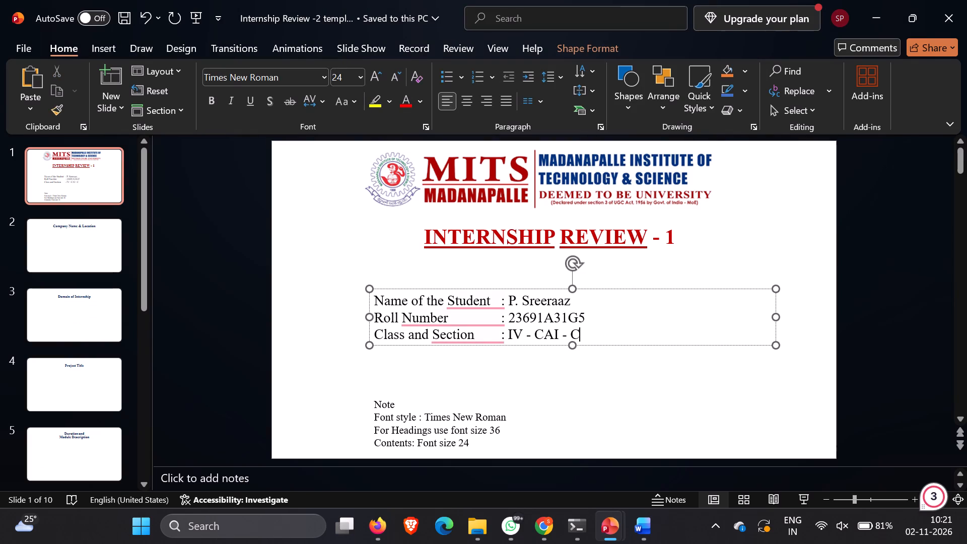
pyautogui.click(690, 390)
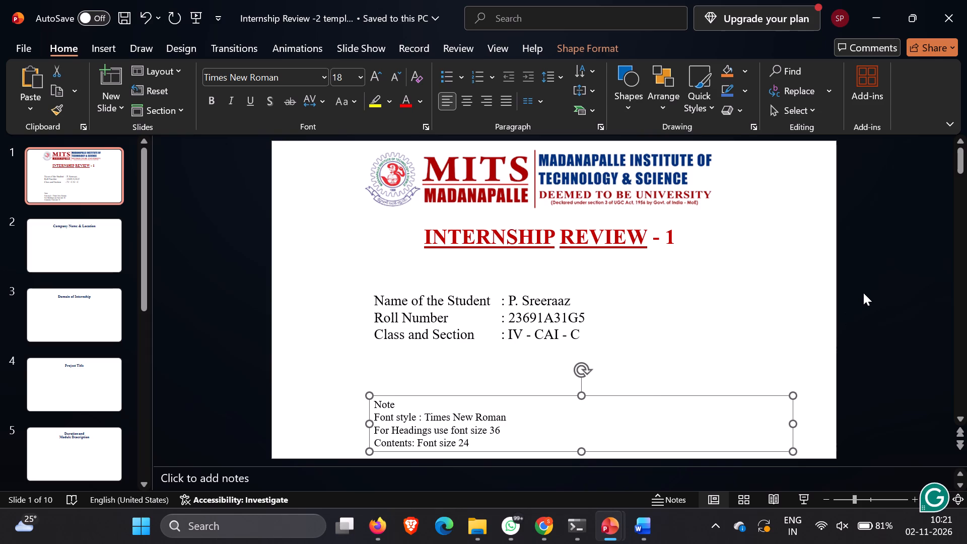
pyautogui.click(863, 293)
# Copy the Company Name, Head Office and Website bullets from the Company Name & Location slide of the Internship Review -1 presentation.
pyautogui.click(93, 263)
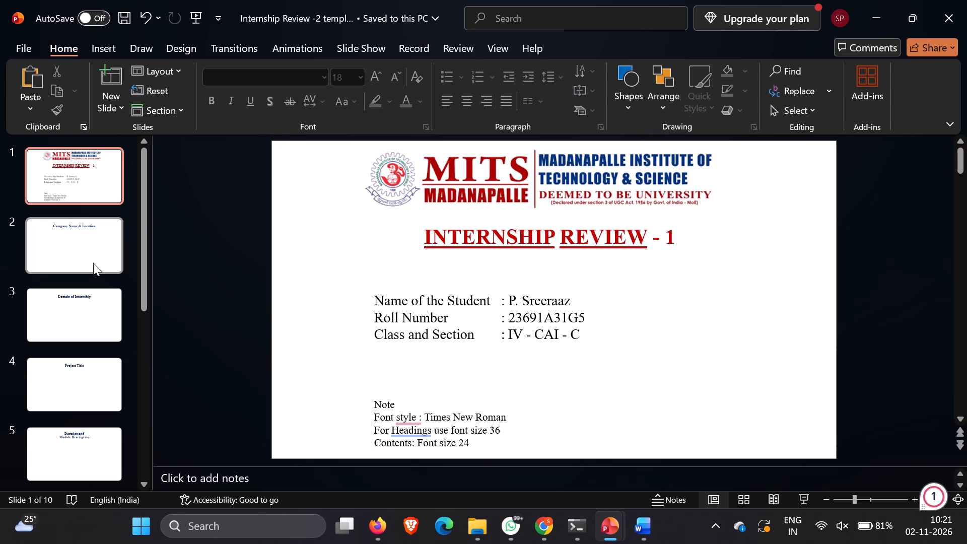
pyautogui.hotkey('alt', 'Tab')
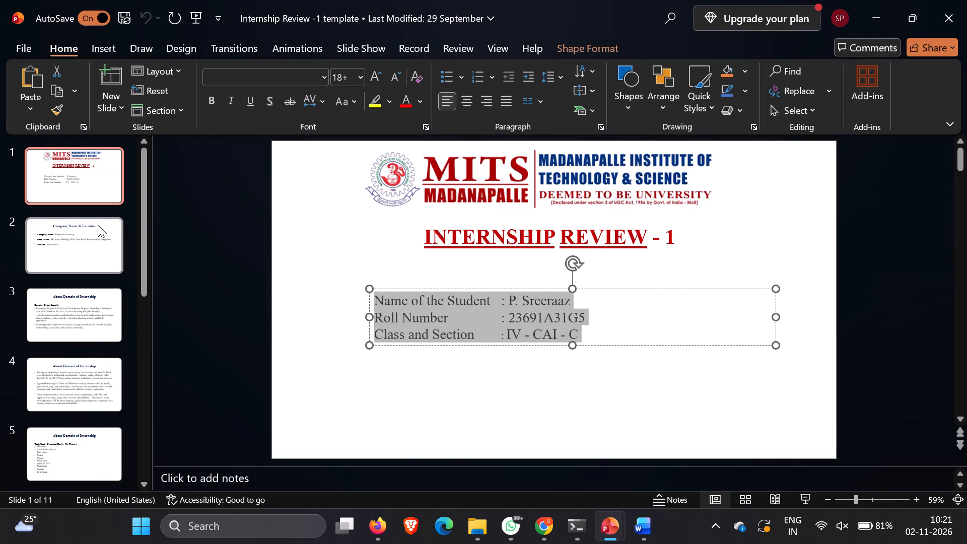
pyautogui.click(88, 254)
pyautogui.tripleClick(395, 270)
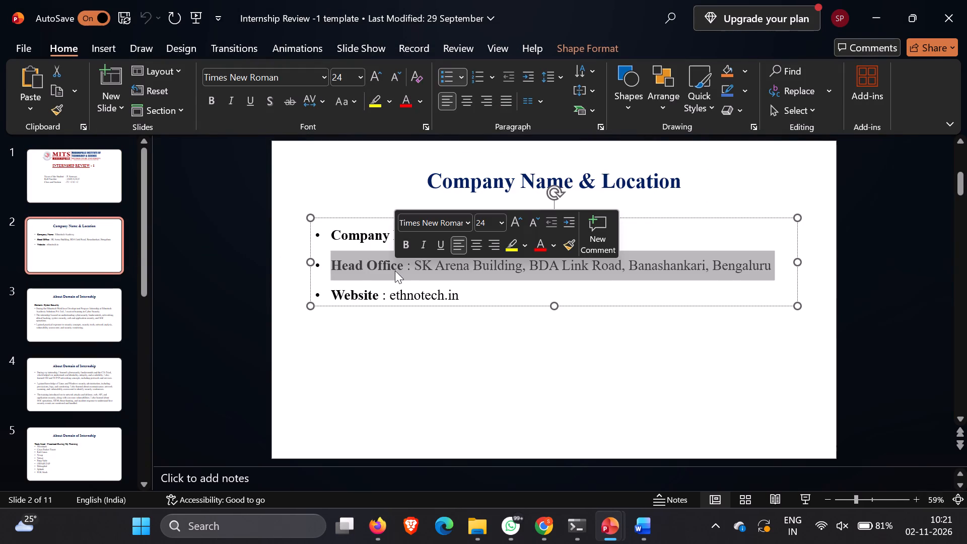
pyautogui.click(395, 270)
pyautogui.moveTo(329, 235); pyautogui.dragTo(360, 240)
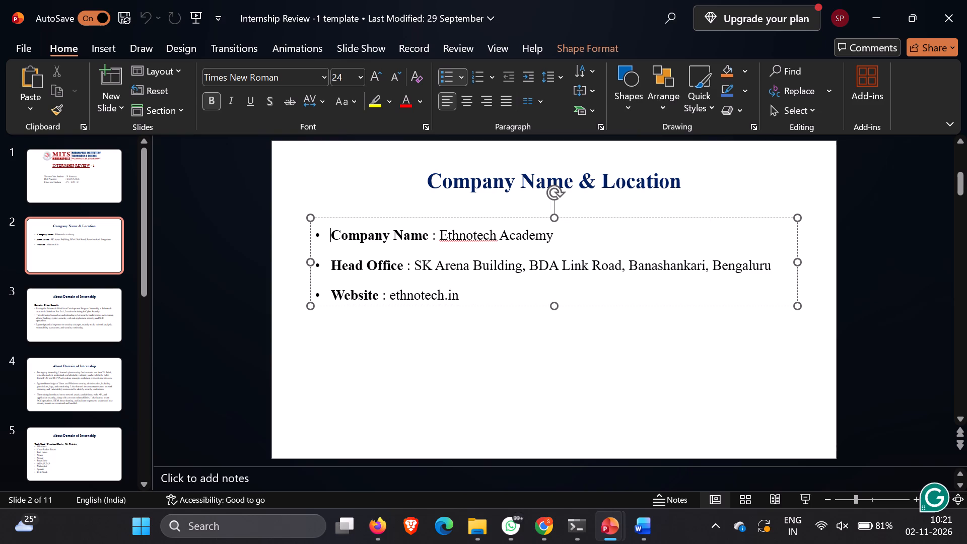
pyautogui.moveTo(360, 240); pyautogui.dragTo(477, 288)
pyautogui.click(477, 288)
pyautogui.tripleClick(477, 288)
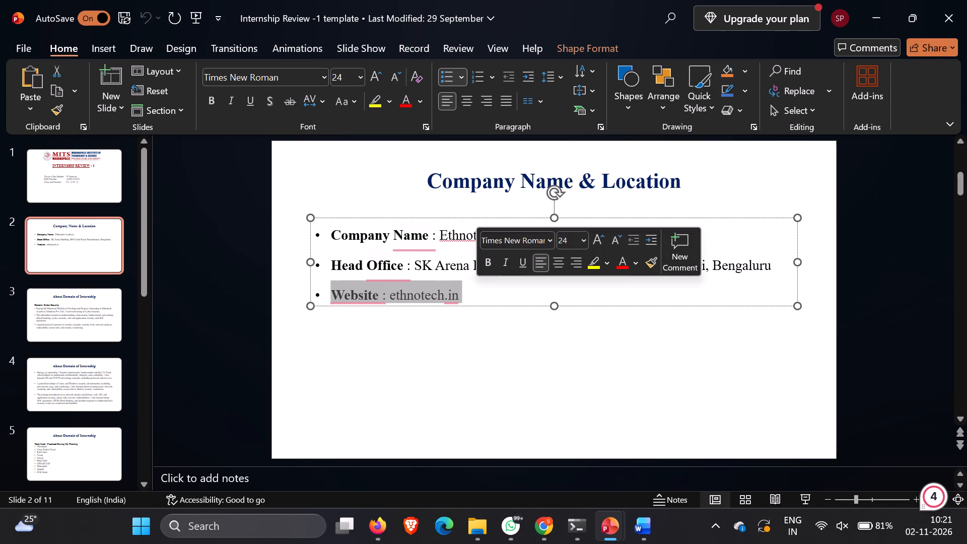
pyautogui.doubleClick(477, 288)
pyautogui.moveTo(477, 288); pyautogui.dragTo(334, 236)
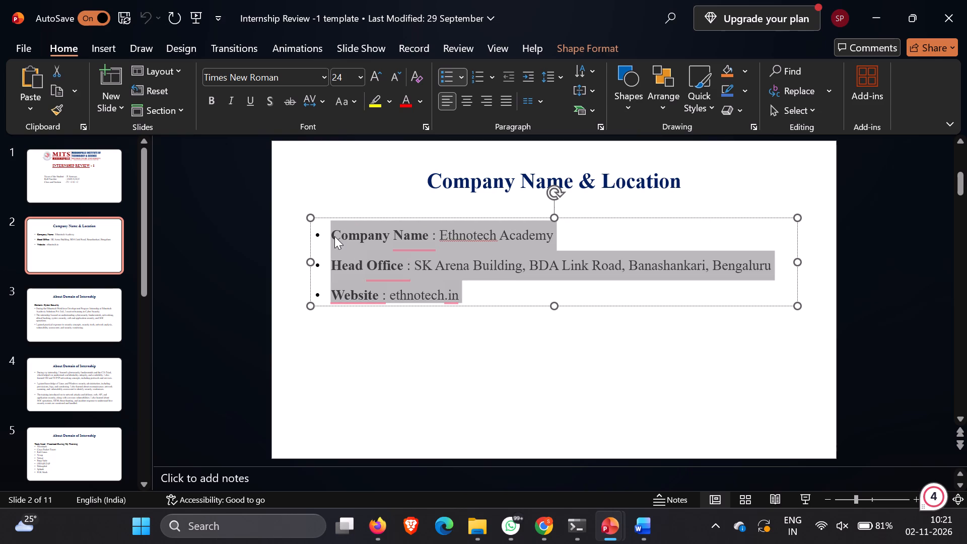
pyautogui.hotkey('ctrl', 'c')
# Paste the copied company bullets onto the Company Name & Location slide of the Internship Review -2 presentation.
pyautogui.hotkey('alt', 'Tab')
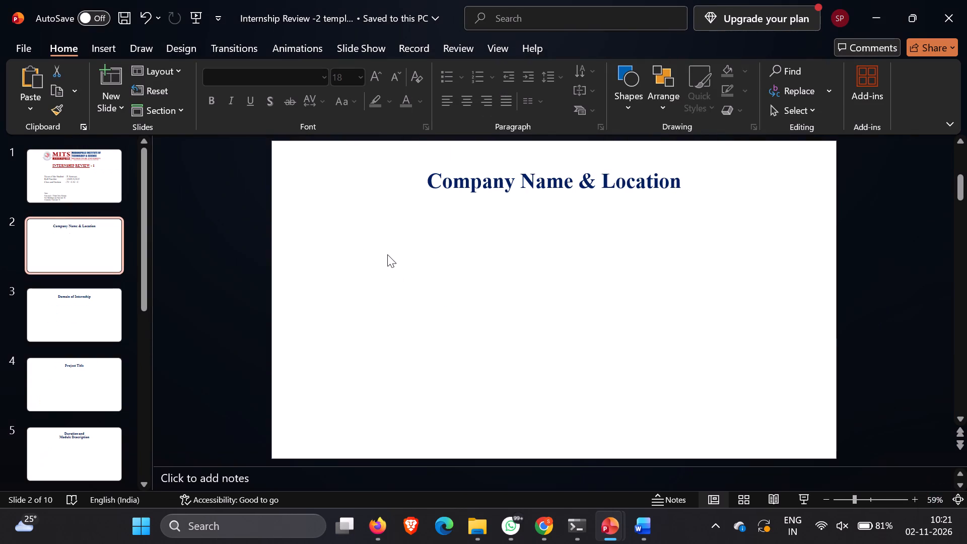
pyautogui.click(387, 254)
pyautogui.hotkey('ctrl', 'v')
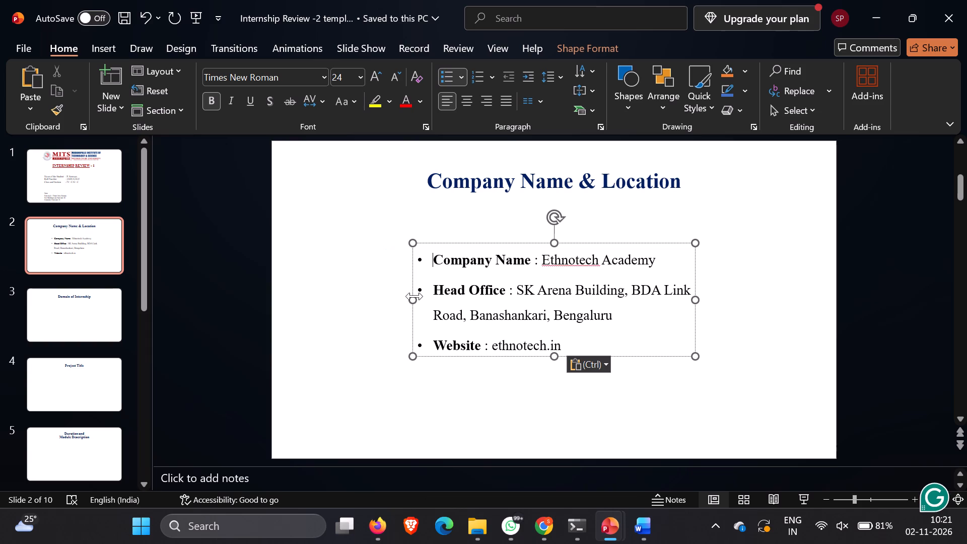
# Widen the pasted company text box until the Head Office bullet fits on one line, and move the box up beneath the heading.
pyautogui.moveTo(411, 297); pyautogui.dragTo(338, 276)
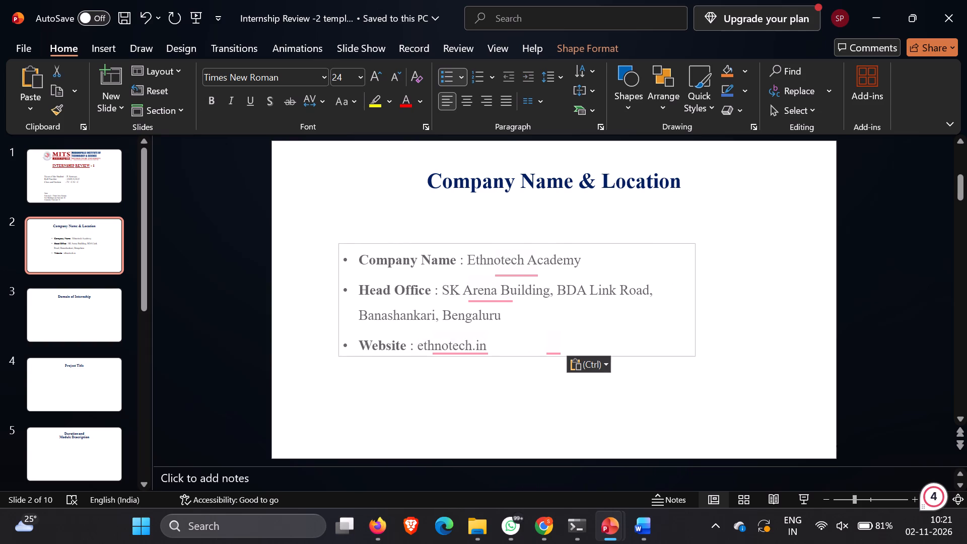
pyautogui.moveTo(338, 276); pyautogui.dragTo(324, 276)
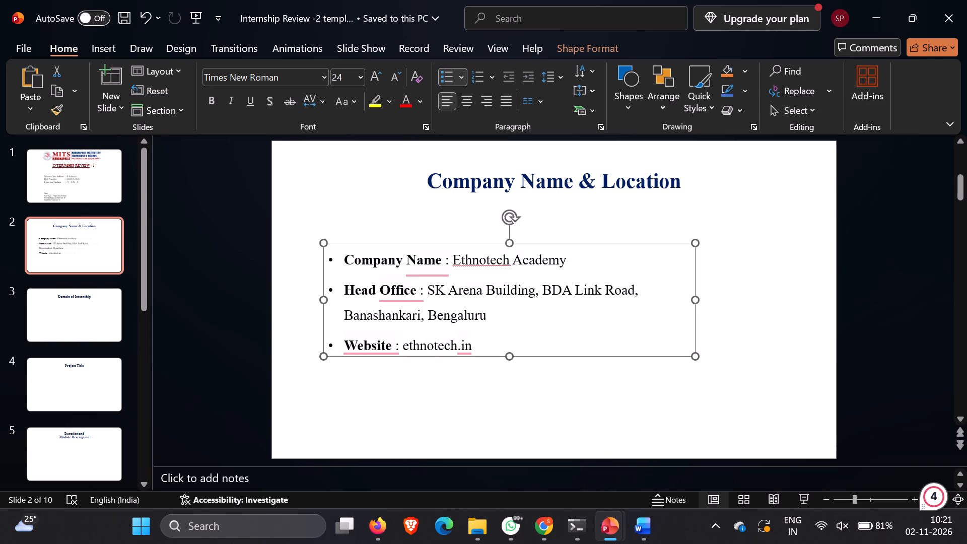
pyautogui.moveTo(693, 299); pyautogui.dragTo(796, 297)
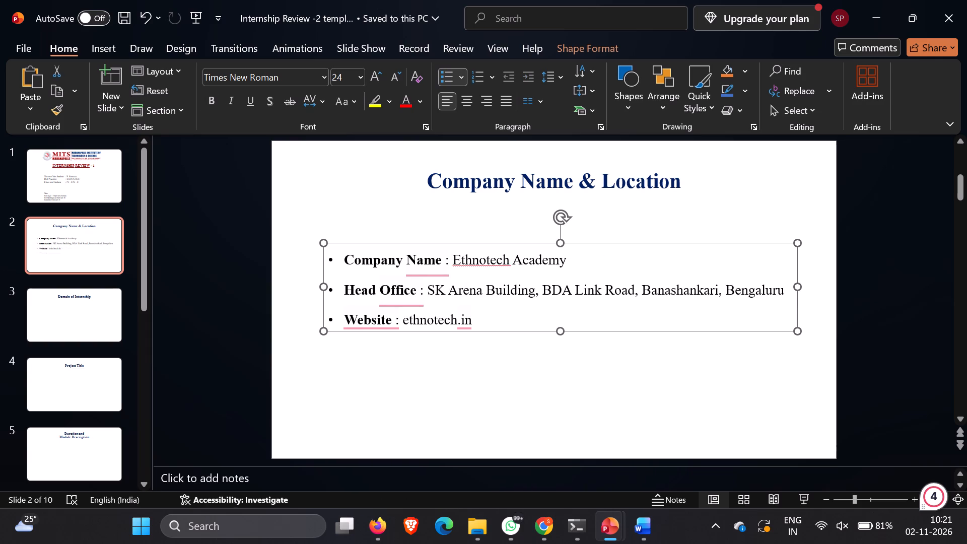
pyautogui.moveTo(706, 242); pyautogui.dragTo(706, 230)
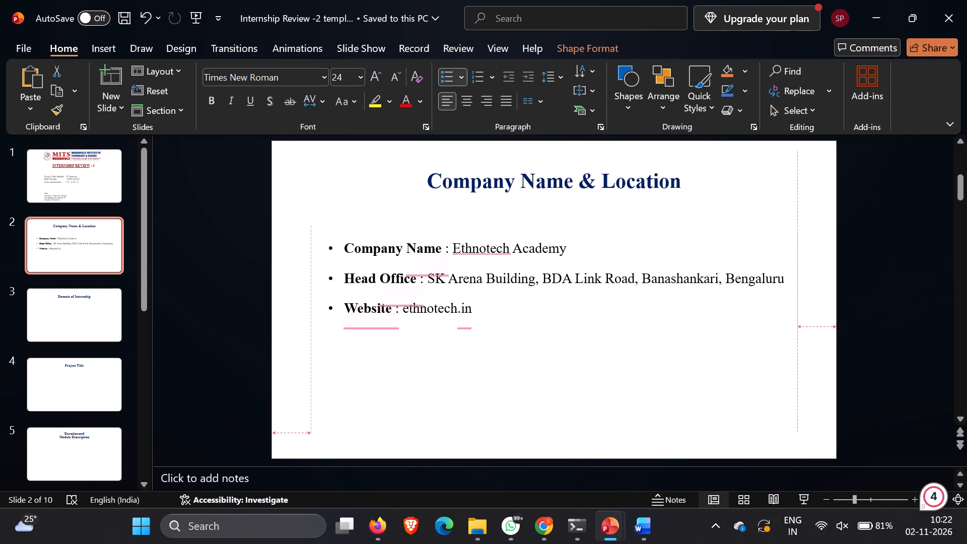
pyautogui.moveTo(706, 230); pyautogui.dragTo(696, 220)
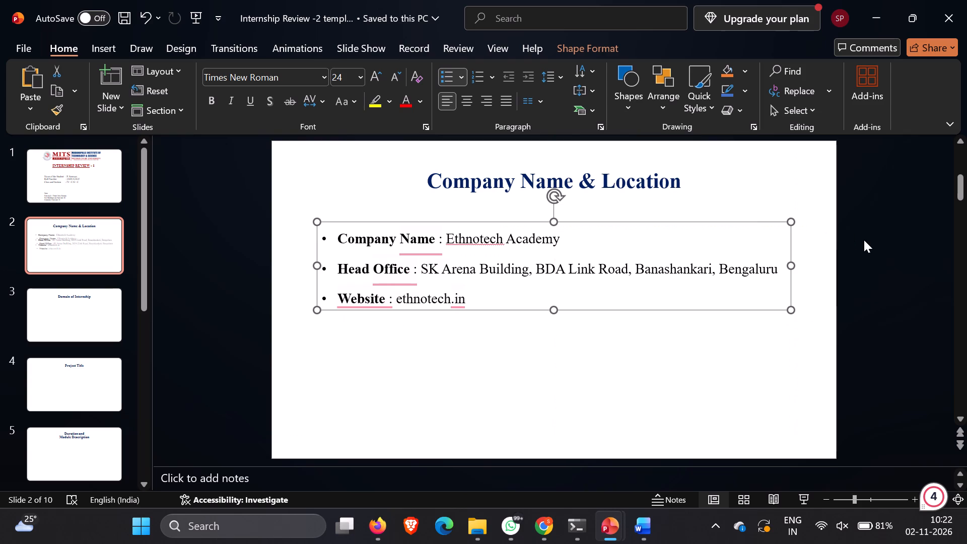
pyautogui.click(867, 240)
# Copy the "Domain: Cyber Security" line and its three bullets from slide 3, About Domain of Internship, in the Internship Review -1 presentation.
pyautogui.hotkey('alt', 'Tab')
pyautogui.click(867, 240)
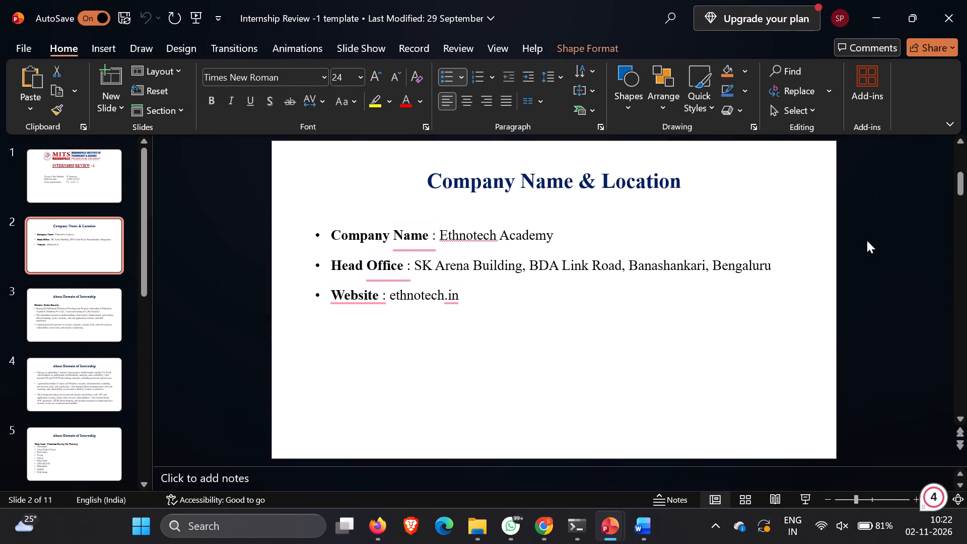
pyautogui.hotkey('alt', 'Tab')
pyautogui.hotkey('alt', 'Tab')
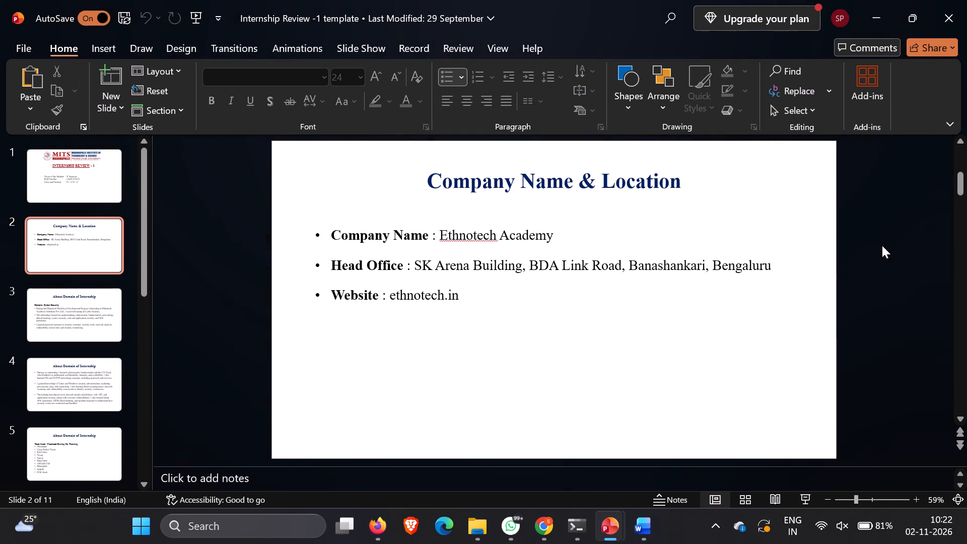
pyautogui.click(78, 315)
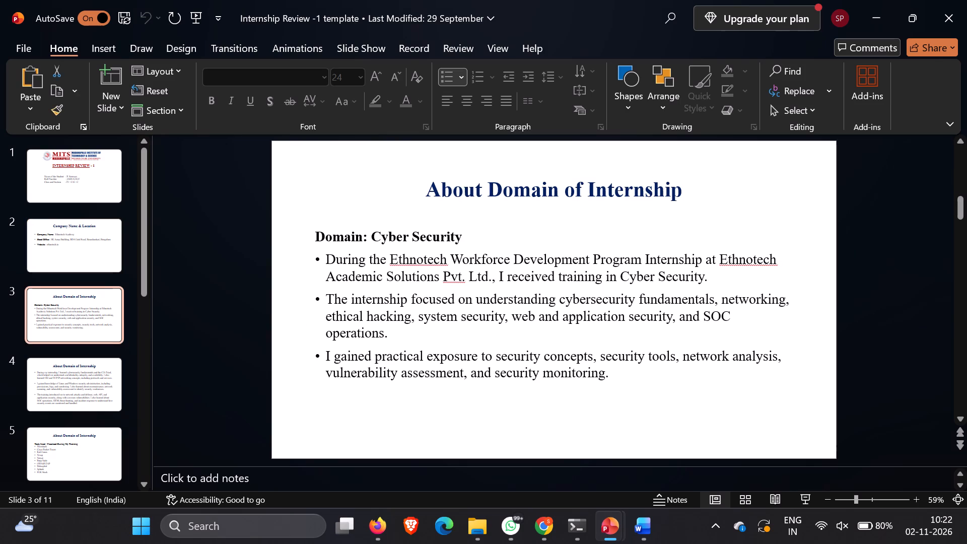
pyautogui.click(32, 367)
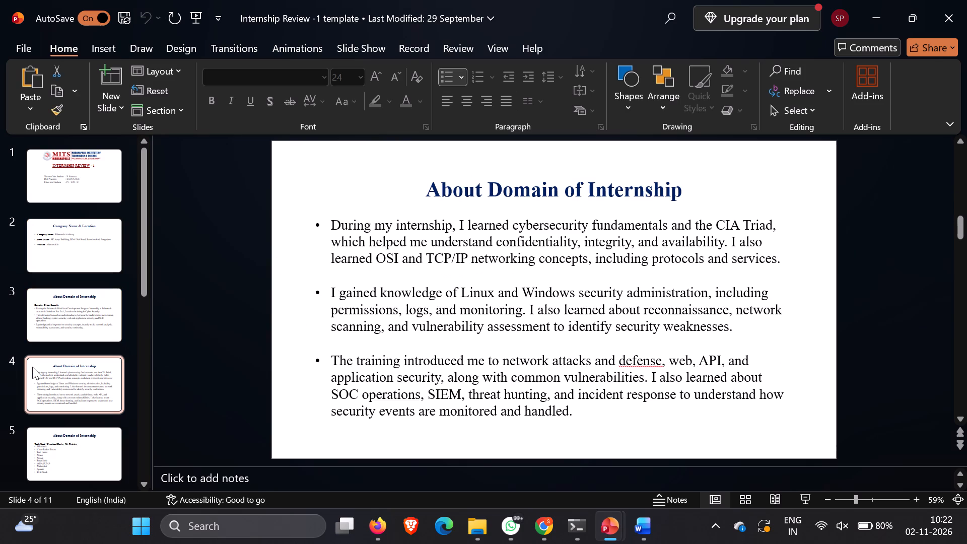
pyautogui.click(83, 336)
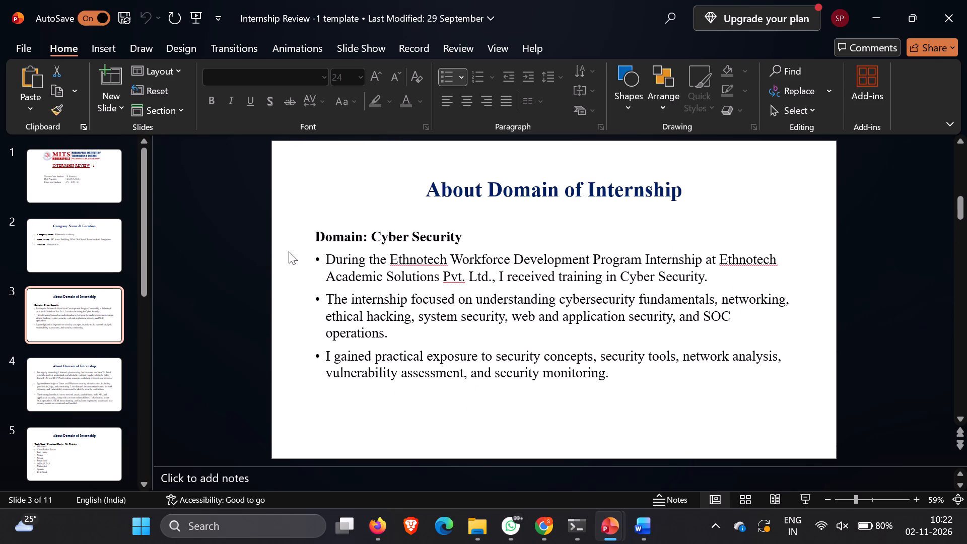
pyautogui.moveTo(317, 235); pyautogui.dragTo(437, 276)
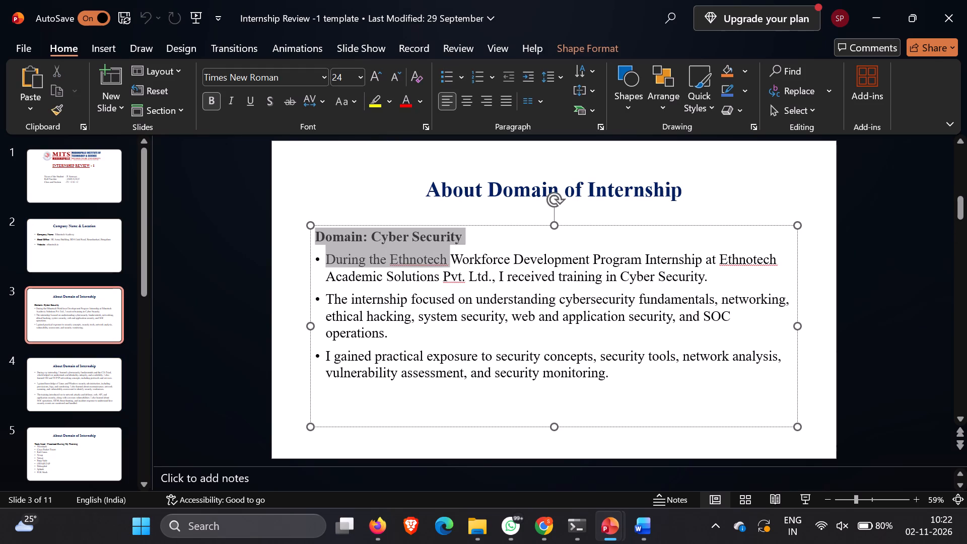
pyautogui.moveTo(437, 276); pyautogui.dragTo(670, 371)
pyautogui.hotkey('ctrl', 'c')
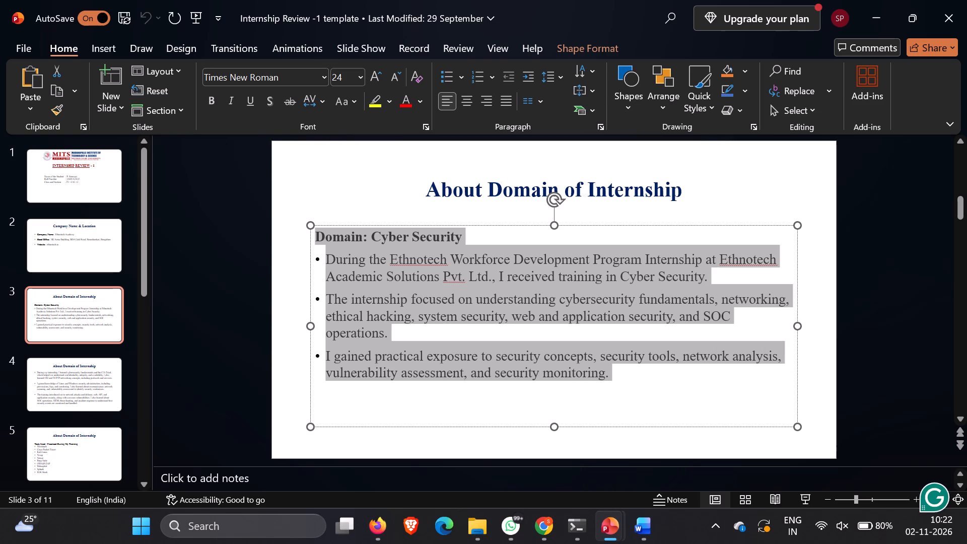
# Paste the copied Cyber Security domain text onto slide 3, Domain of Internship, in the Internship Review -2 presentation.
pyautogui.hotkey('alt', 'Tab')
pyautogui.click(90, 300)
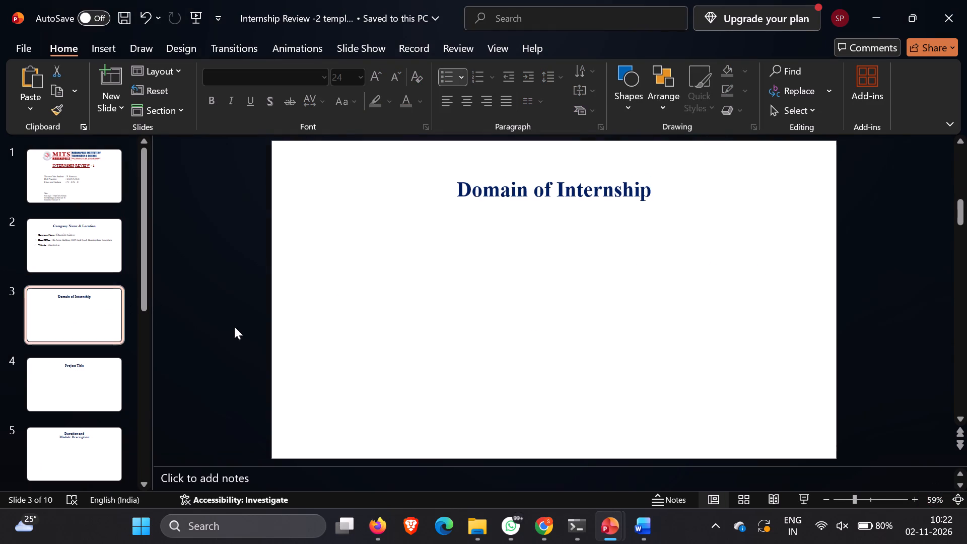
pyautogui.hotkey('ctrl', 'v')
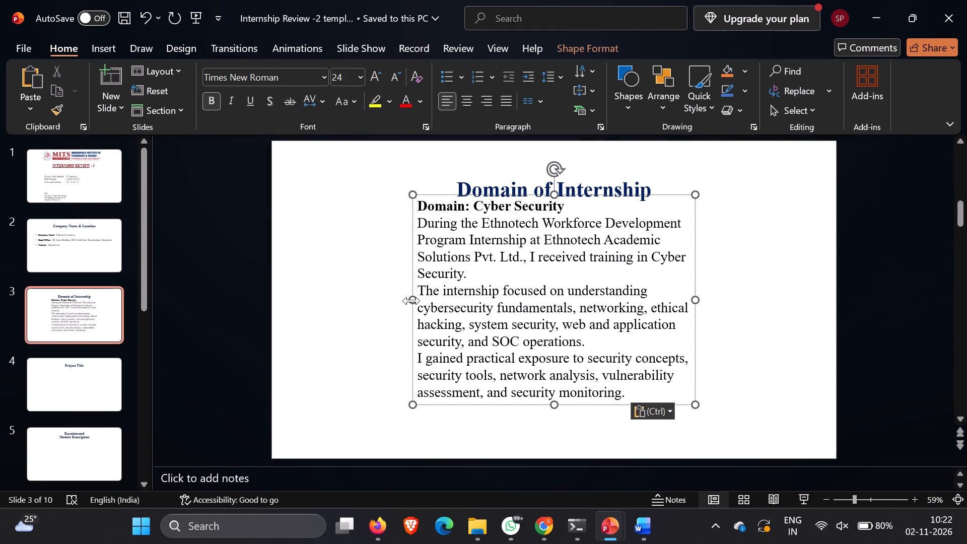
# Widen the pasted domain text box on both sides to nearly the slide's width and move it down below the heading.
pyautogui.moveTo(411, 301); pyautogui.dragTo(309, 307)
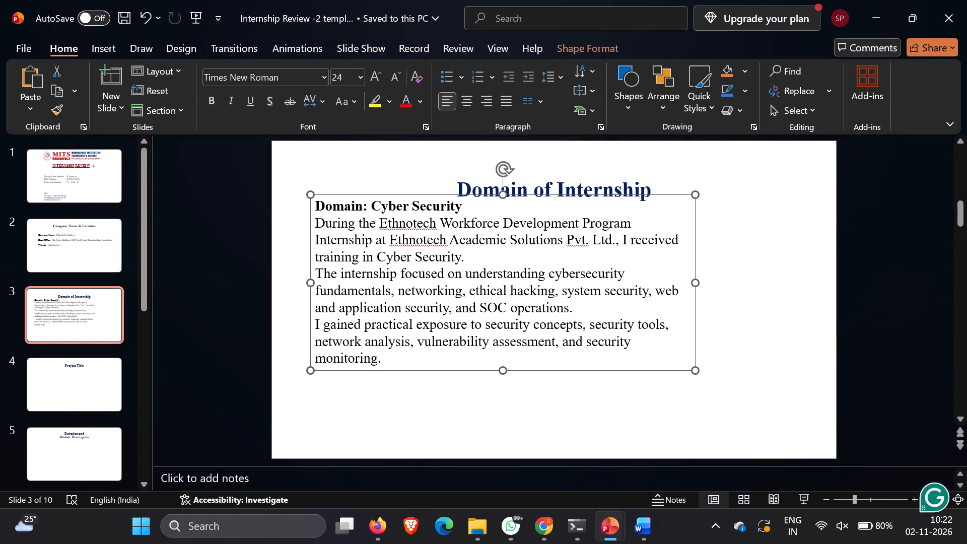
pyautogui.moveTo(697, 286); pyautogui.dragTo(804, 303)
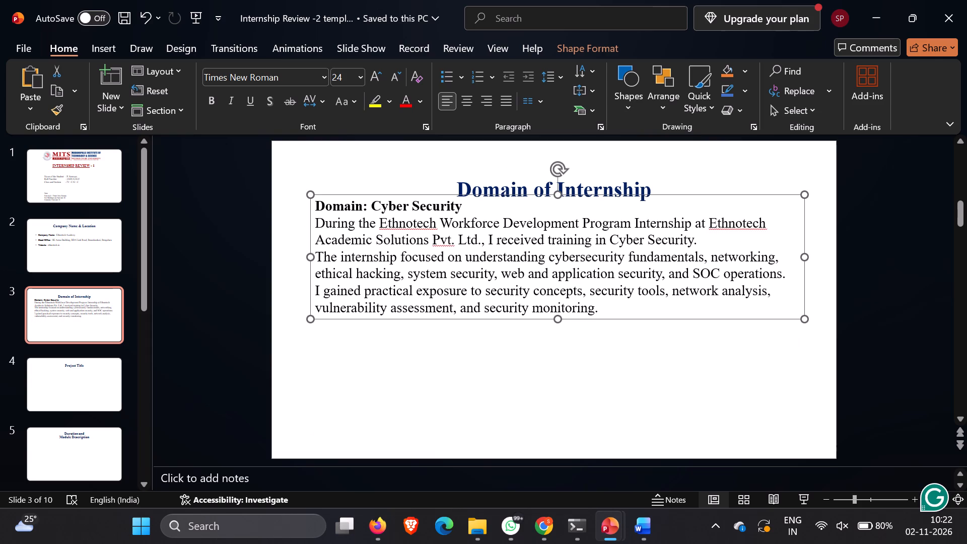
pyautogui.moveTo(444, 195); pyautogui.dragTo(445, 239)
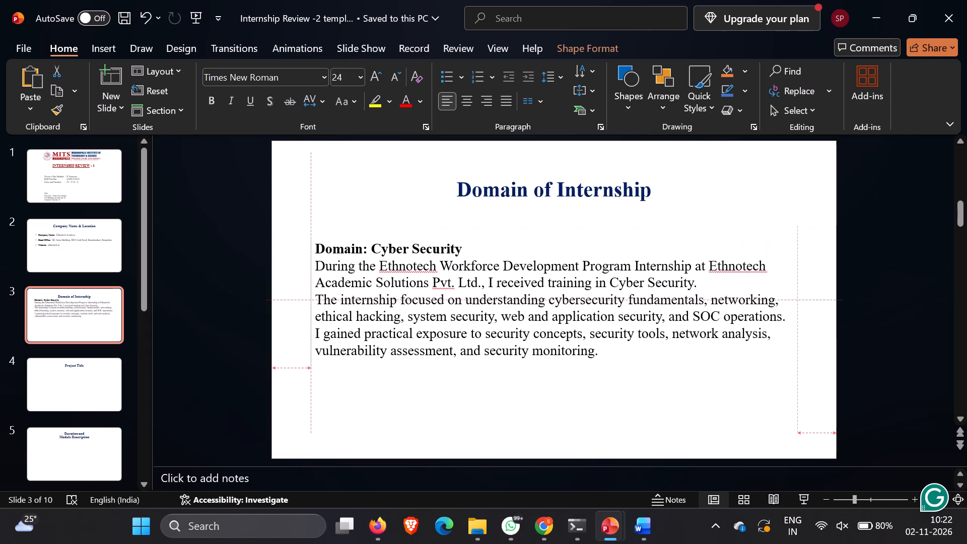
pyautogui.moveTo(445, 239); pyautogui.dragTo(445, 230)
# Apply round bullets to the three paragraphs under "Domain: Cyber Security", matching the Internship Review -1 slide.
pyautogui.hotkey('alt', 'Tab')
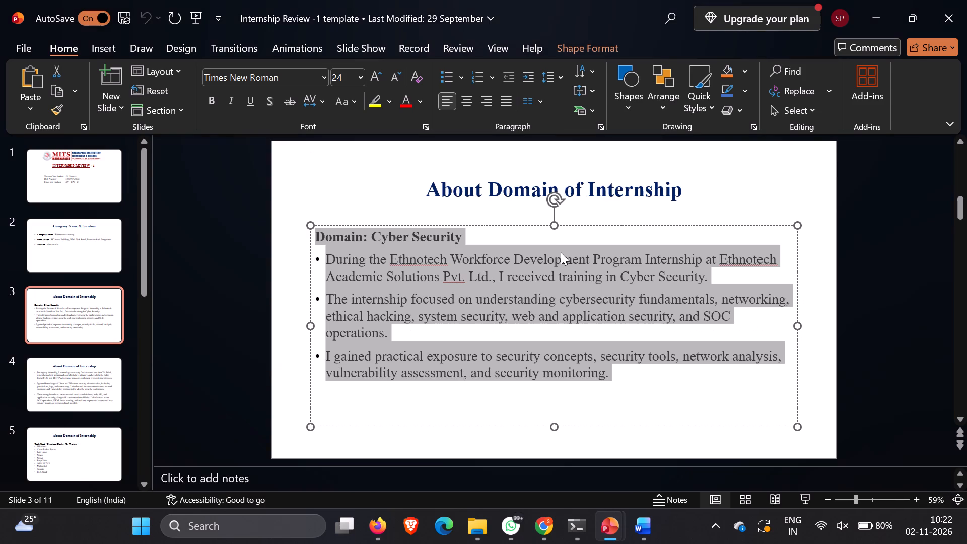
pyautogui.click(595, 270)
pyautogui.hotkey('alt', 'Tab')
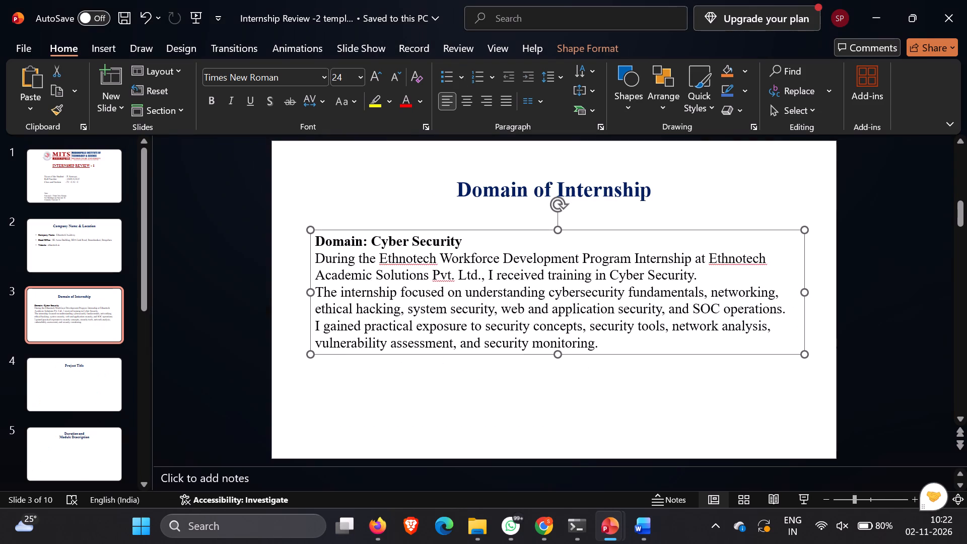
pyautogui.click(317, 259)
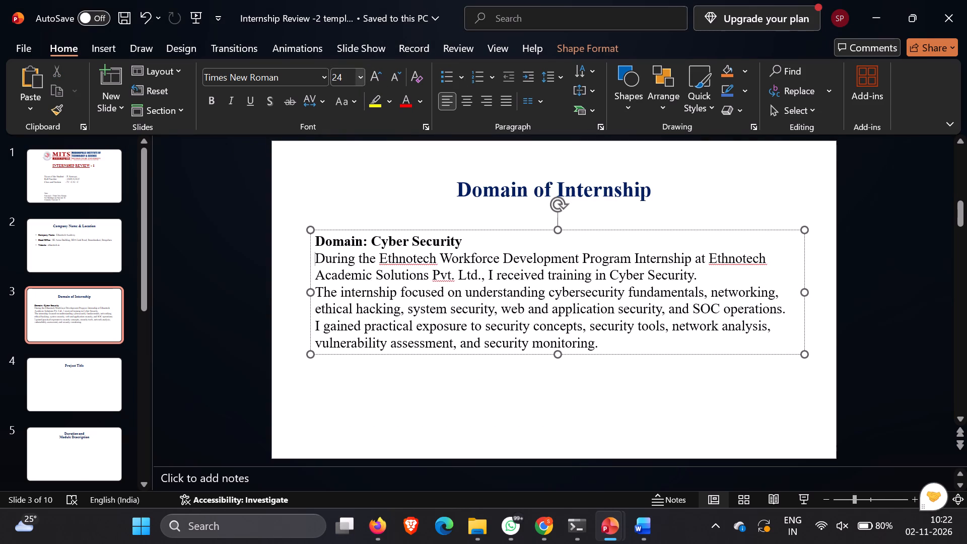
pyautogui.click(460, 81)
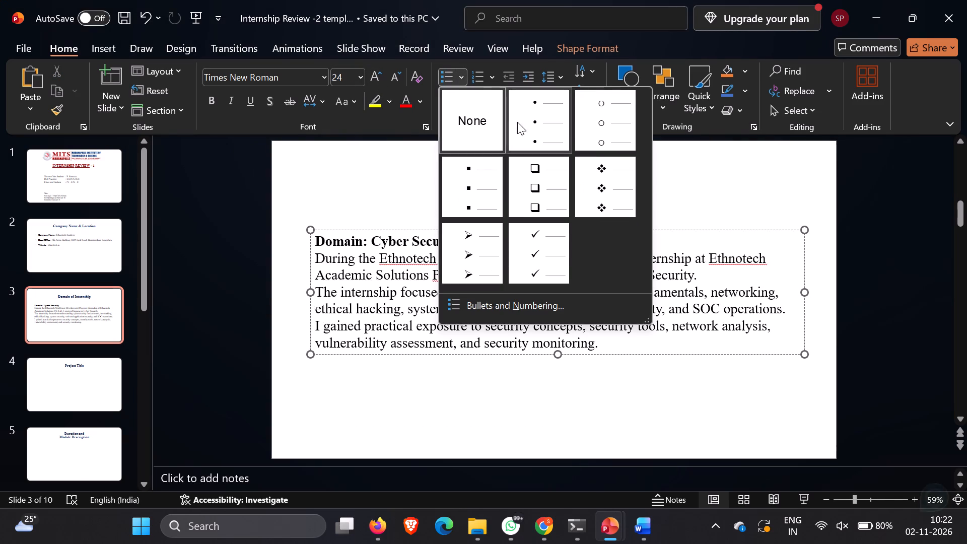
pyautogui.click(531, 122)
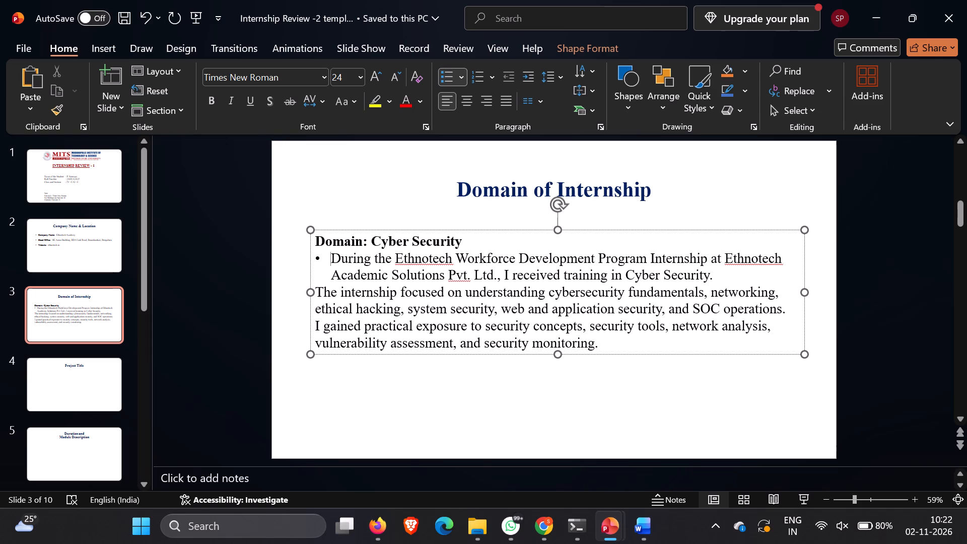
pyautogui.click(317, 291)
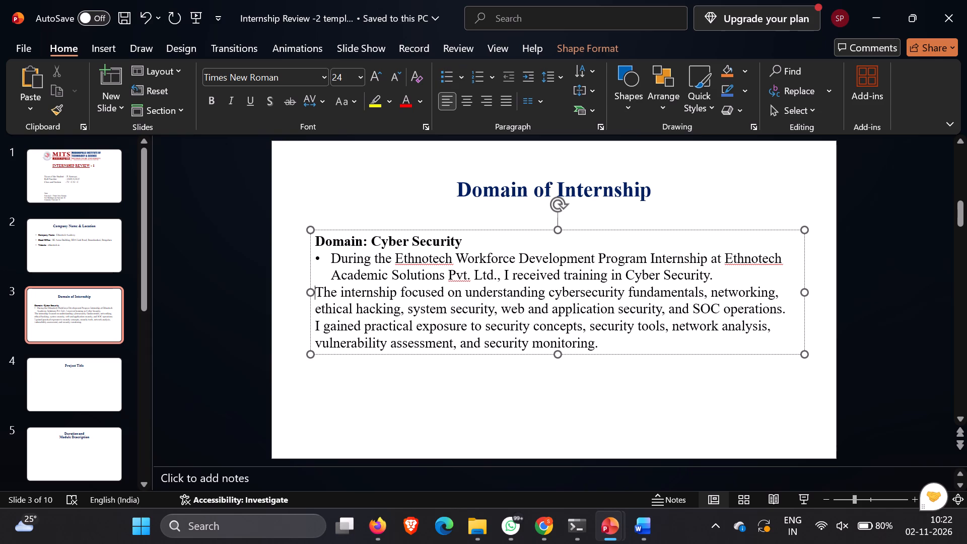
pyautogui.press('BackSpace')
pyautogui.press('Return')
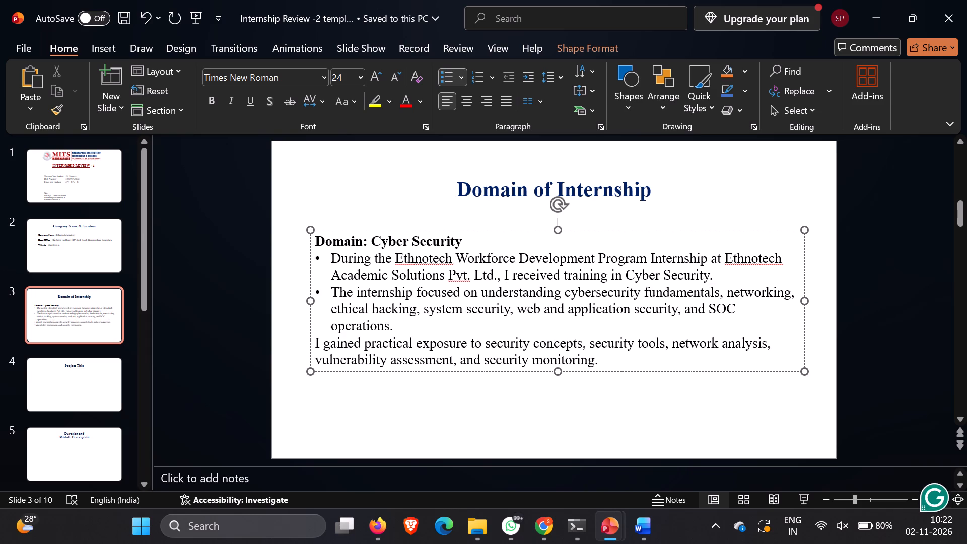
pyautogui.press('Down')
pyautogui.press('Down')
pyautogui.press('Down')
pyautogui.press('Left')
pyautogui.press('Left')
pyautogui.press('Left')
pyautogui.press('BackSpace')
pyautogui.press('Return')
pyautogui.hotkey('alt', 'Tab')
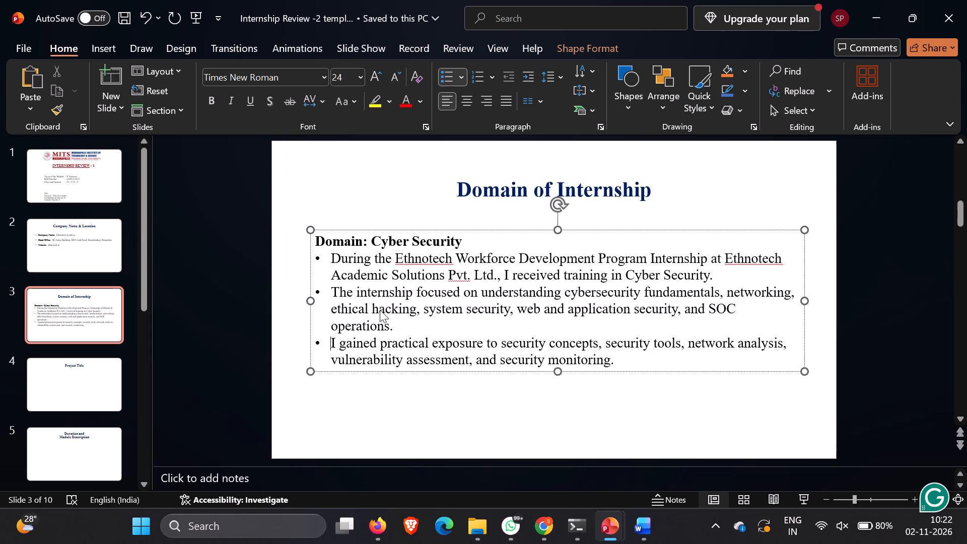
pyautogui.hotkey('alt', 'Tab')
# Insert a blank line after "Domain: Cyber Security" and between each of the three bullets on the Domain of Internship slide.
pyautogui.click(488, 241)
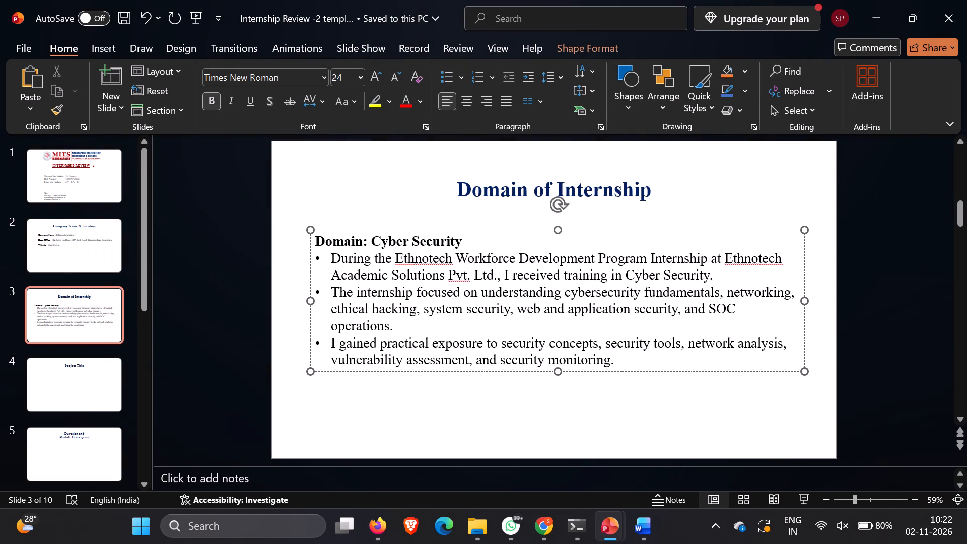
pyautogui.press('Return')
pyautogui.press('BackSpace')
pyautogui.press('Return')
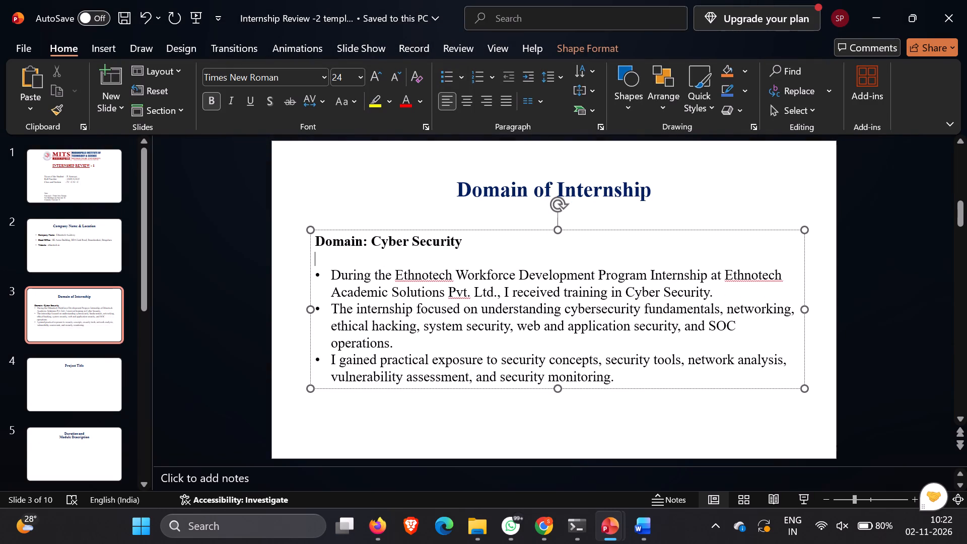
pyautogui.click(724, 289)
pyautogui.press('Return')
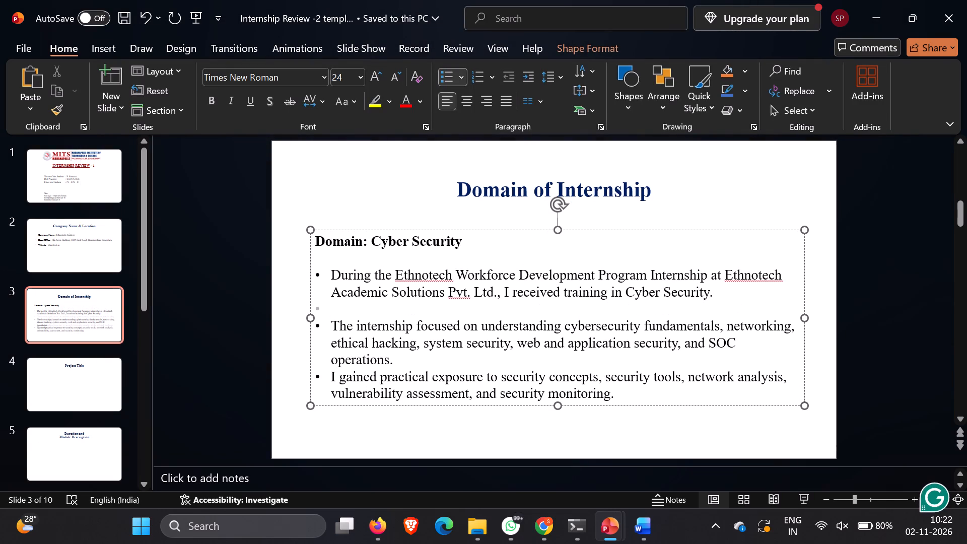
pyautogui.click(406, 361)
pyautogui.press('Return')
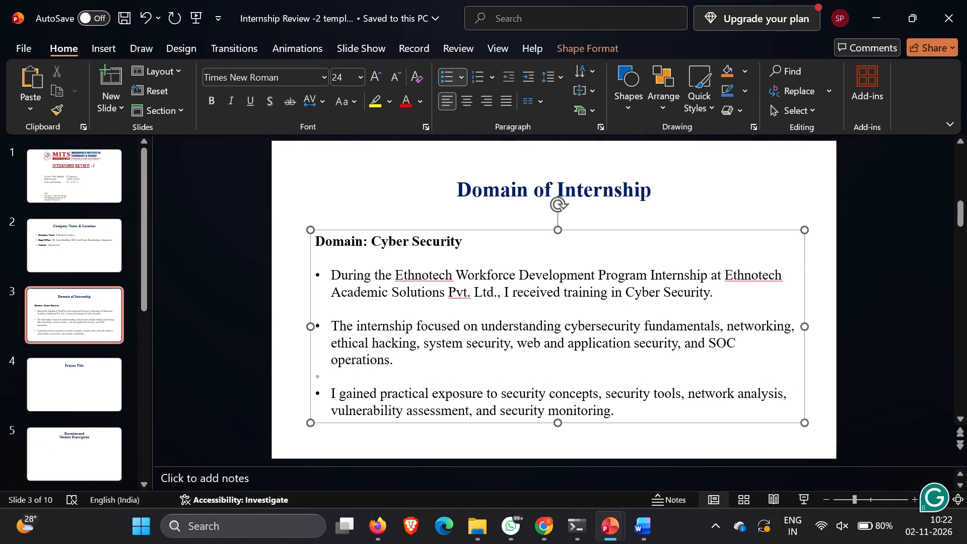
pyautogui.click(894, 347)
pyautogui.hotkey('alt', 'Tab')
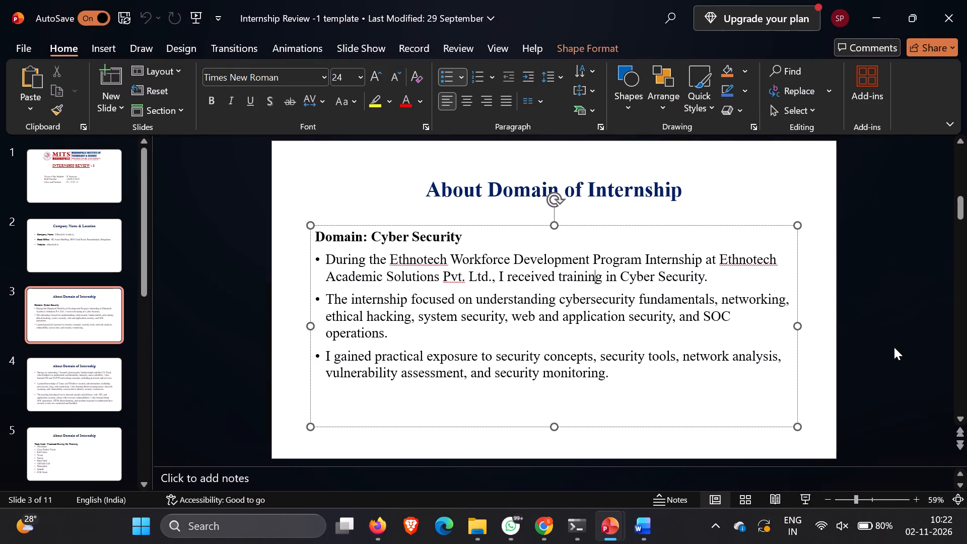
pyautogui.hotkey('alt', 'Tab')
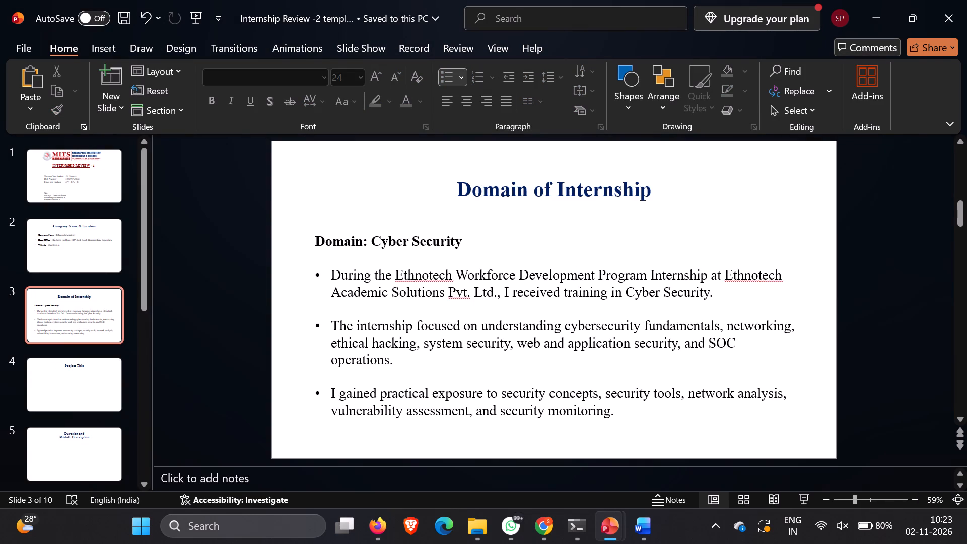
# Move the domain text box up slightly so it sits closer beneath the Domain of Internship heading.
pyautogui.click(416, 236)
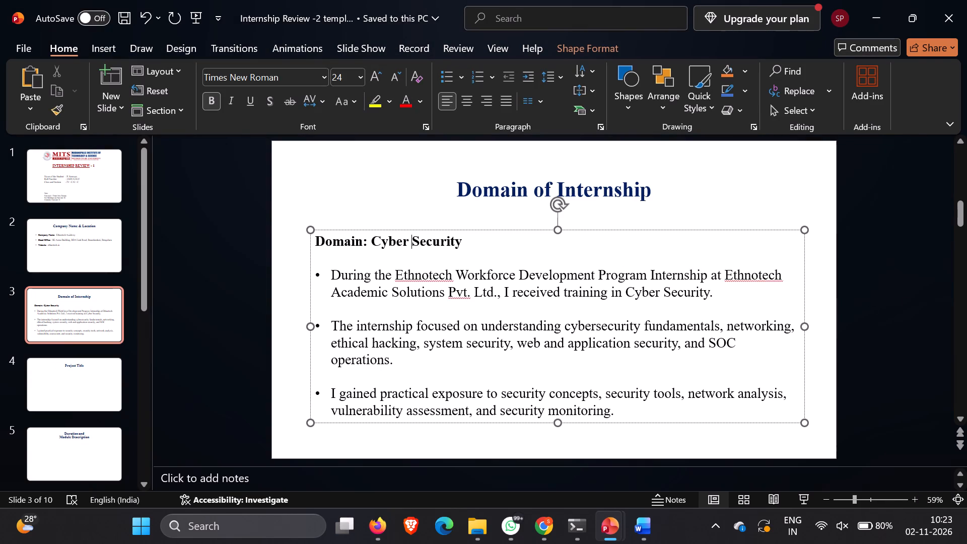
pyautogui.moveTo(393, 230); pyautogui.dragTo(393, 228)
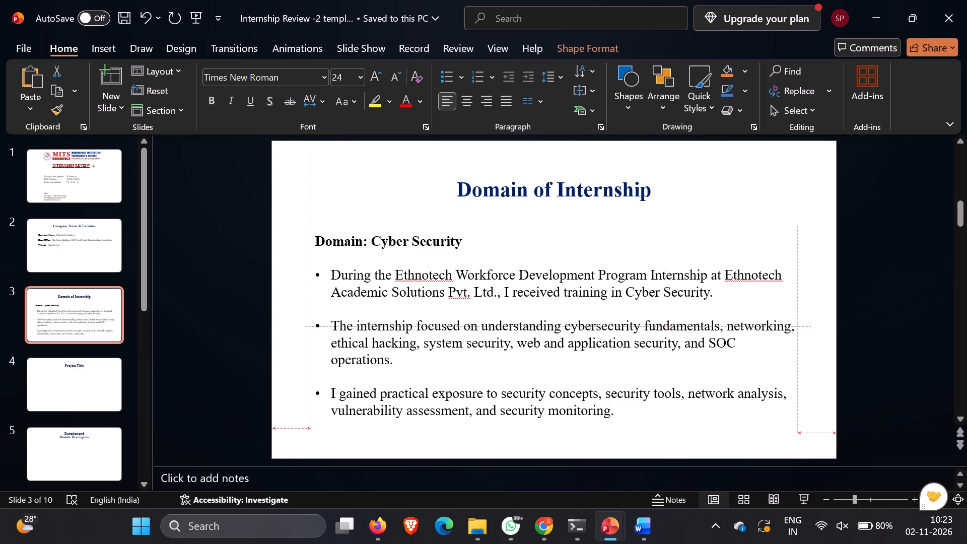
pyautogui.moveTo(393, 228); pyautogui.dragTo(394, 223)
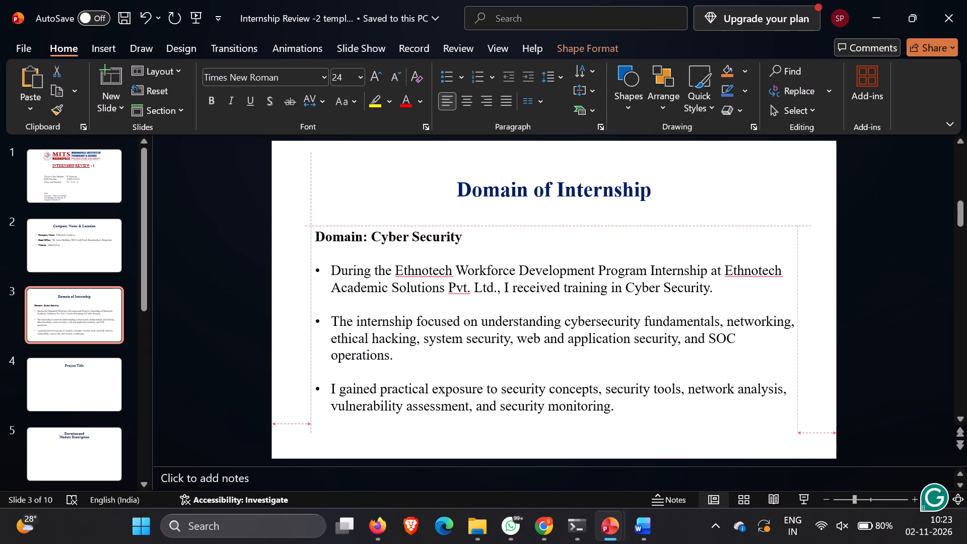
pyautogui.moveTo(394, 223); pyautogui.dragTo(394, 222)
pyautogui.click(894, 262)
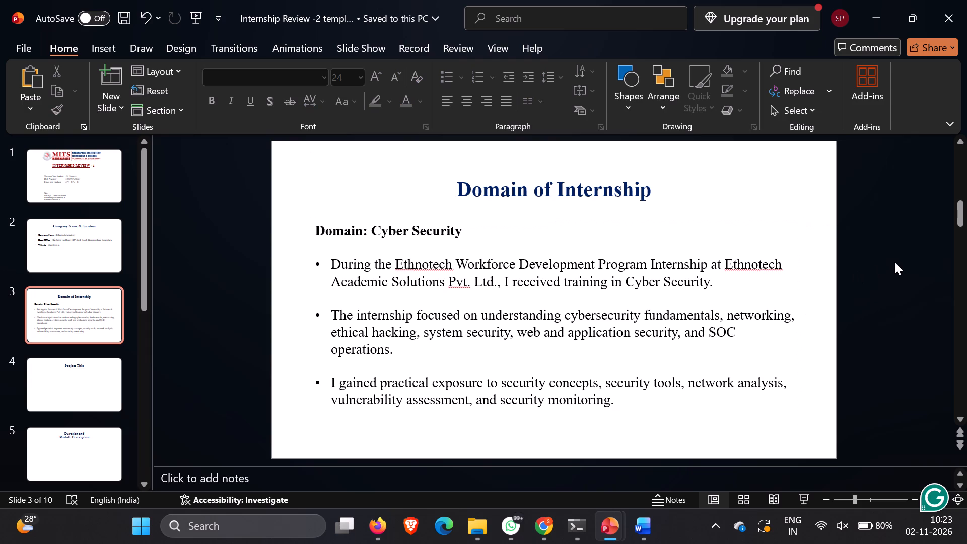
pyautogui.click(599, 196)
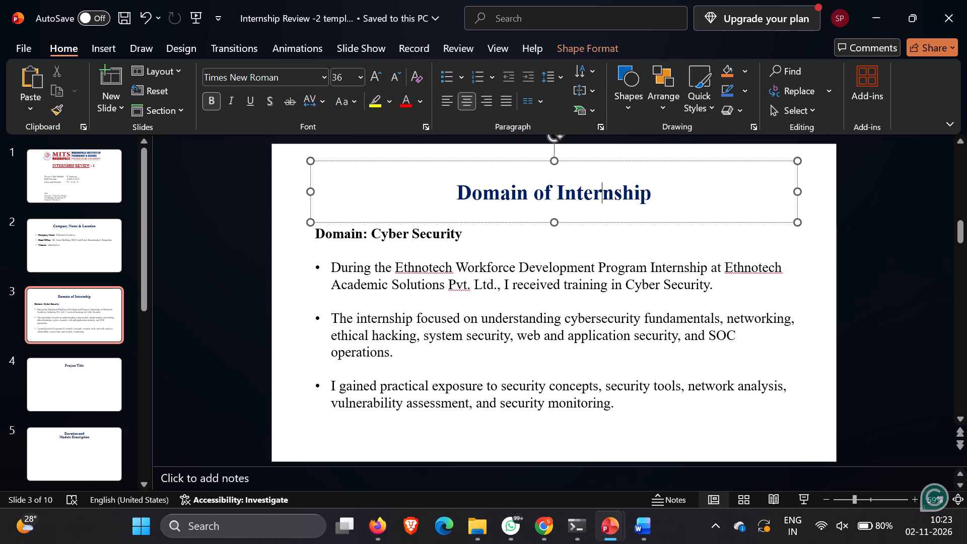
pyautogui.click(882, 256)
pyautogui.hotkey('alt', 'Tab')
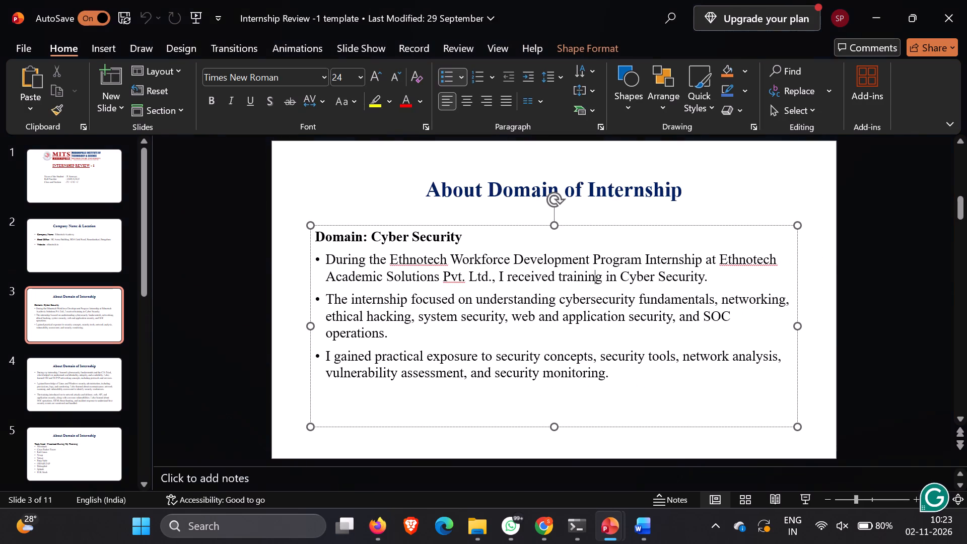
pyautogui.hotkey('alt', 'Tab')
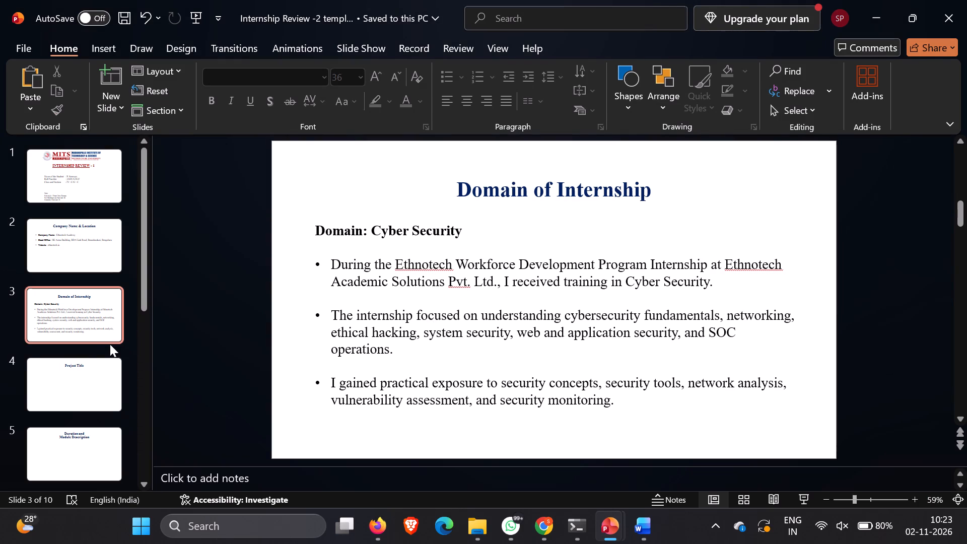
# Add a new slide after slide 3, Domain of Internship, in the Internship Review -2 presentation.
pyautogui.click(103, 324)
pyautogui.rightClick(103, 324)
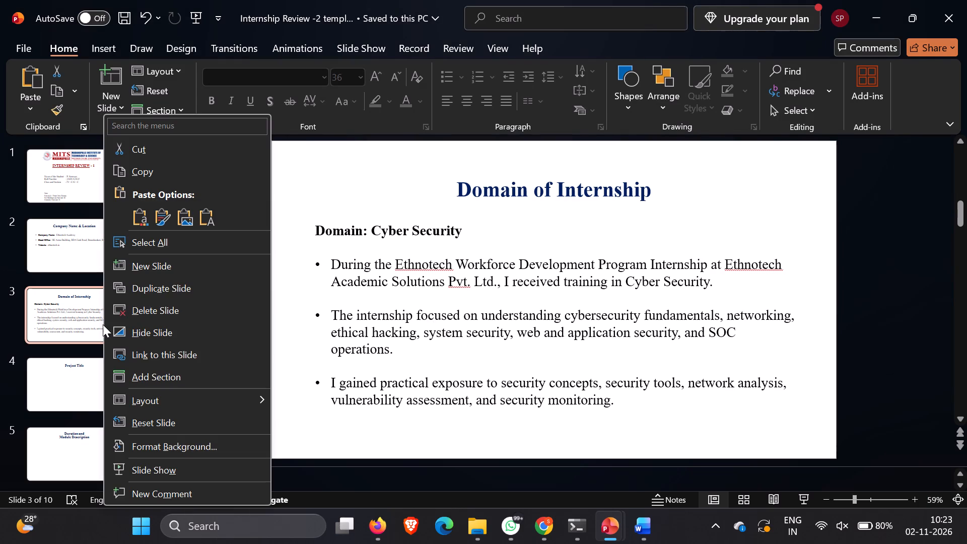
pyautogui.click(192, 263)
# Copy the "About Domain of Internship" title from slide 4 of Internship Review -1 into the new slide's title and center it.
pyautogui.hotkey('alt', 'Tab')
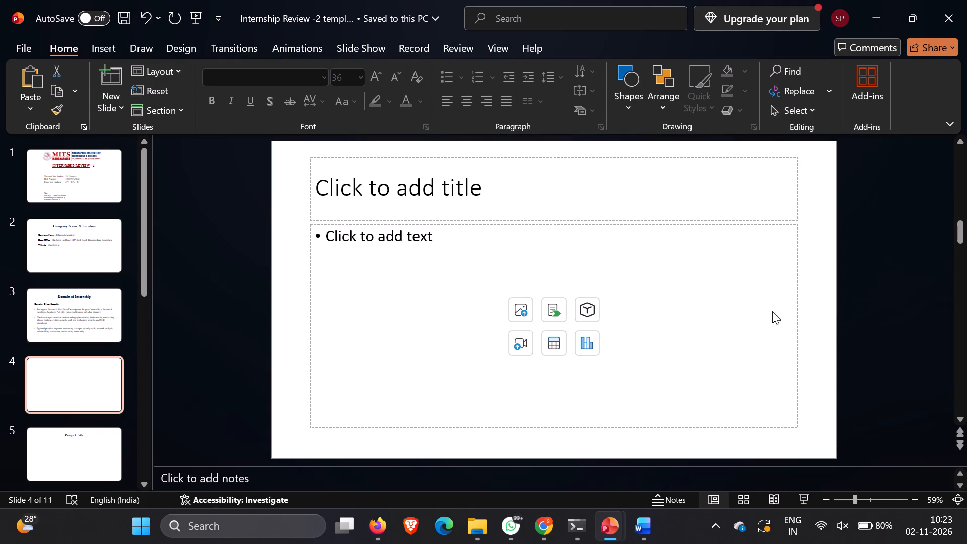
pyautogui.click(100, 376)
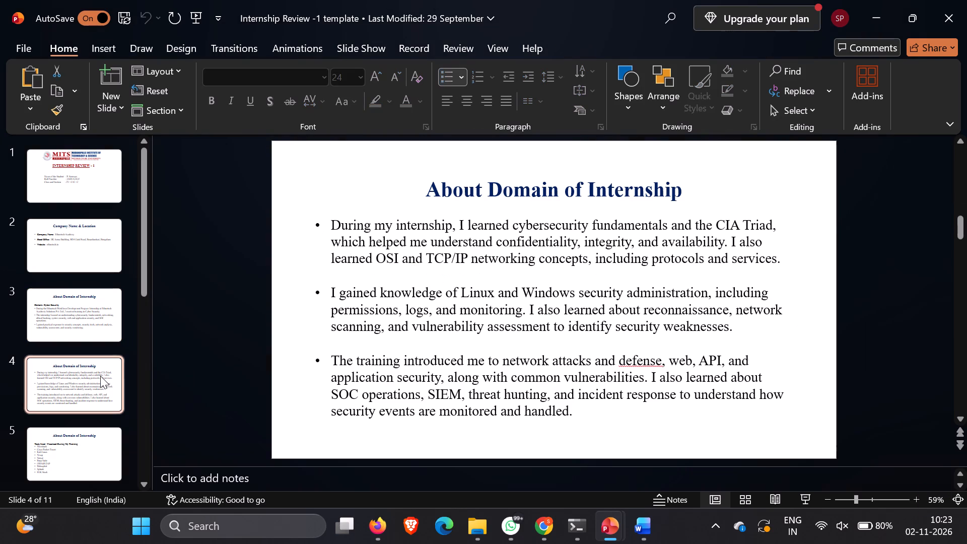
pyautogui.tripleClick(544, 179)
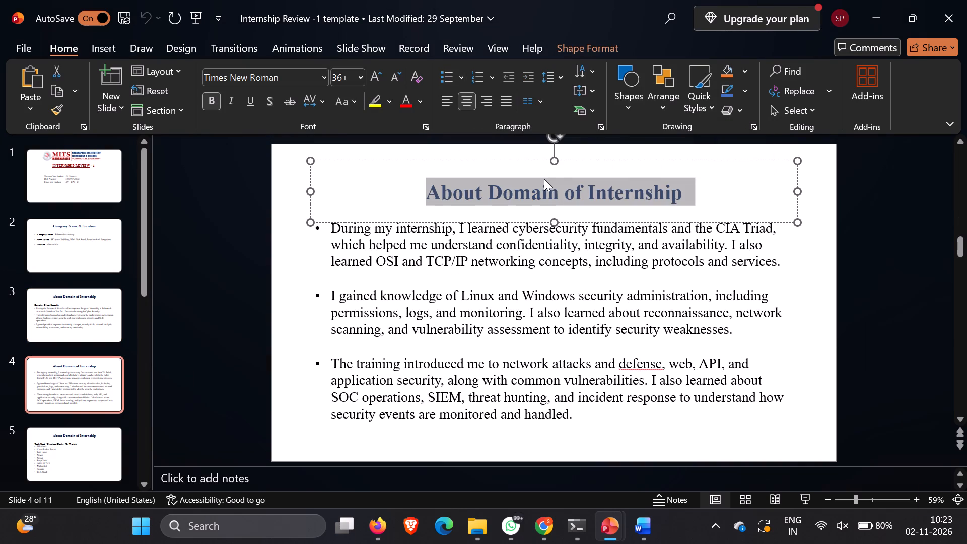
pyautogui.hotkey('ctrl', 'c')
pyautogui.hotkey('alt', 'Tab')
pyautogui.click(469, 187)
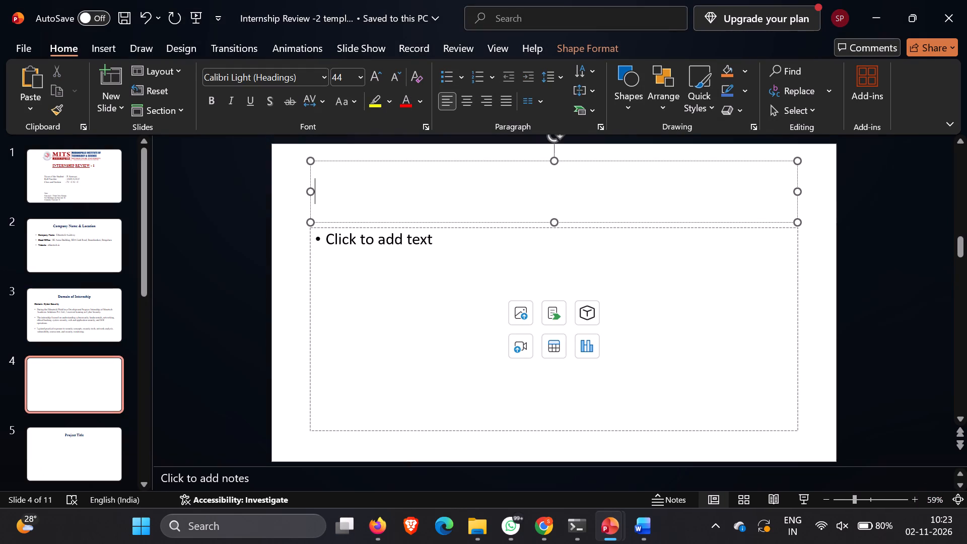
pyautogui.hotkey('ctrl', 'v')
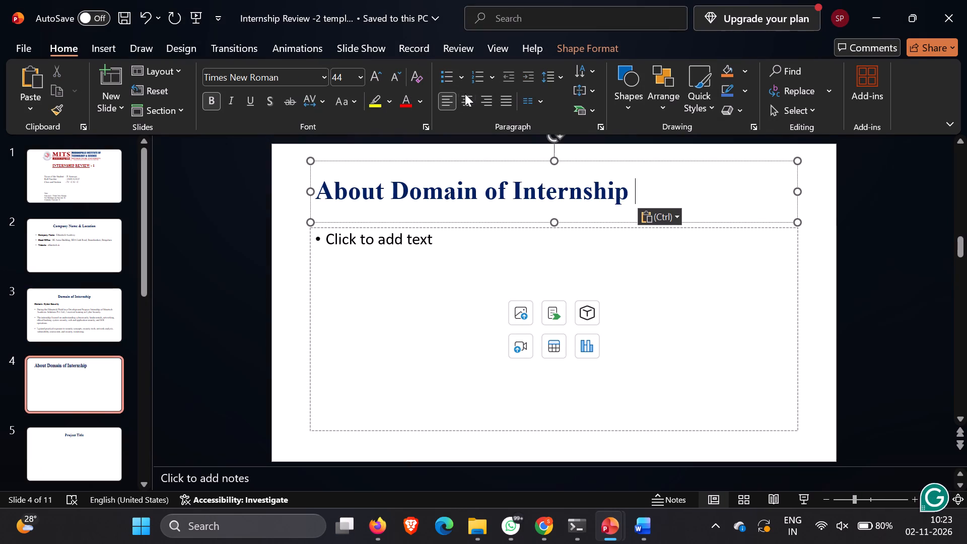
pyautogui.click(466, 94)
# Copy the three learning bullets from slide 4 of Internship Review -1 into the body of the new About Domain of Internship slide.
pyautogui.click(387, 244)
pyautogui.hotkey('alt', 'Tab')
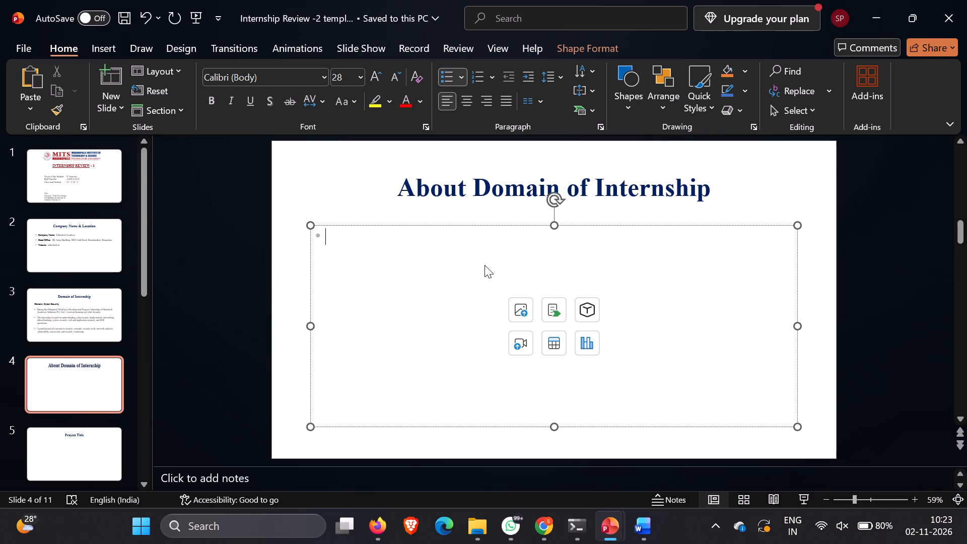
pyautogui.click(327, 227)
pyautogui.moveTo(327, 227); pyautogui.dragTo(591, 403)
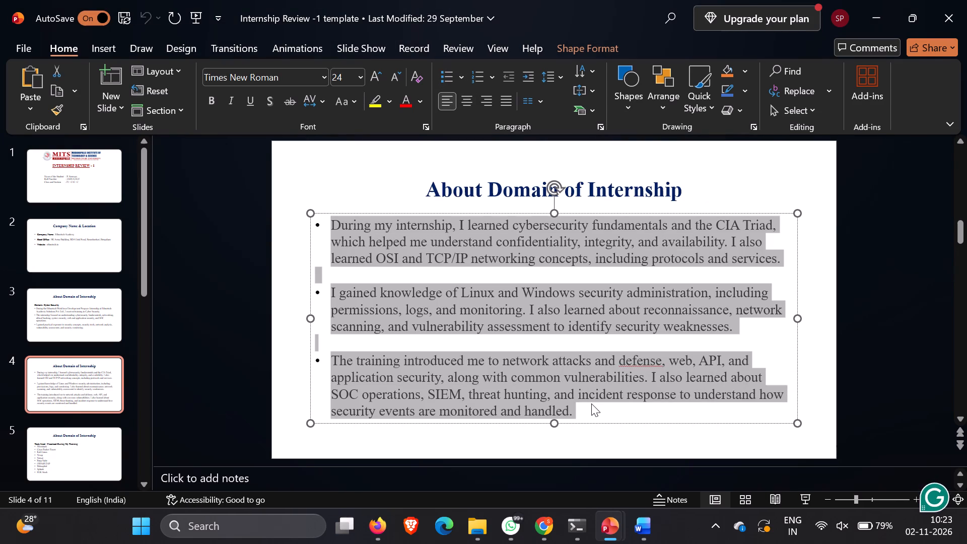
pyautogui.hotkey('ctrl', 'c')
pyautogui.hotkey('alt', 'Tab')
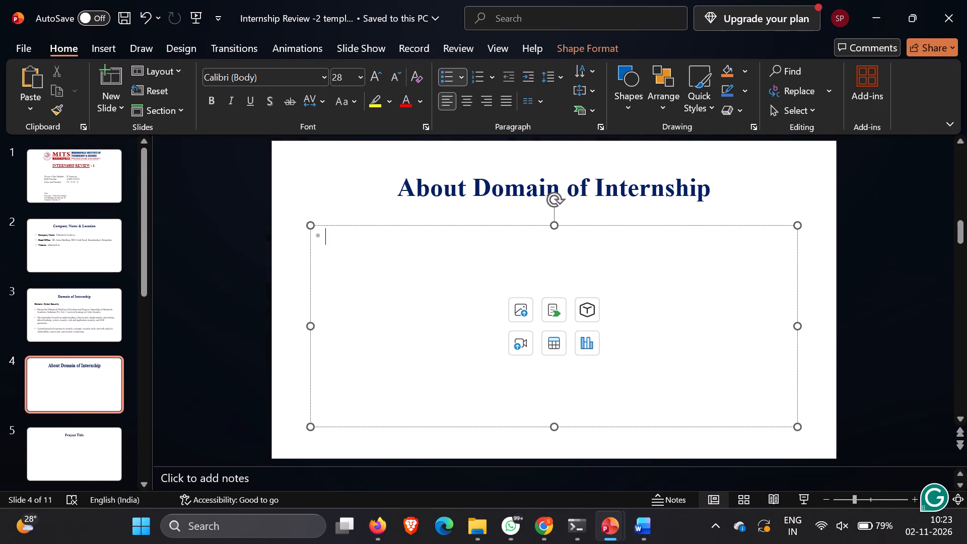
pyautogui.hotkey('ctrl', 'v')
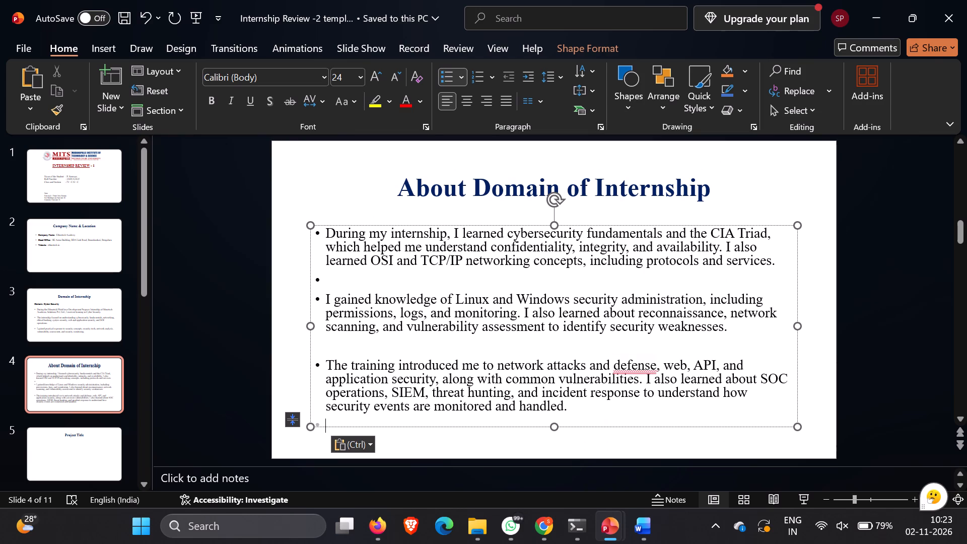
# Remove the stray bullet marker from the blank line between the first and second paragraphs on the About Domain of Internship slide.
pyautogui.click(352, 279)
pyautogui.press('BackSpace')
pyautogui.press('BackSpace')
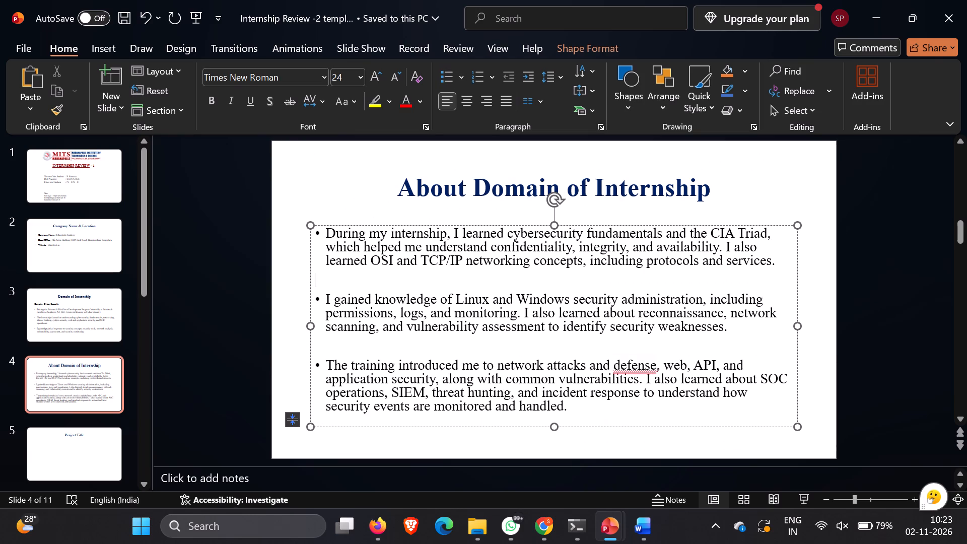
pyautogui.click(370, 343)
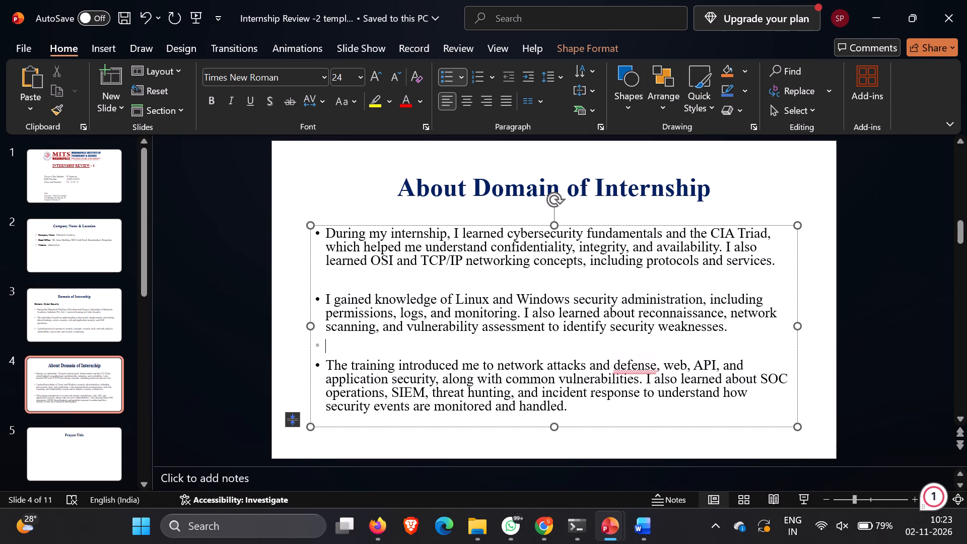
pyautogui.click(684, 341)
pyautogui.click(950, 296)
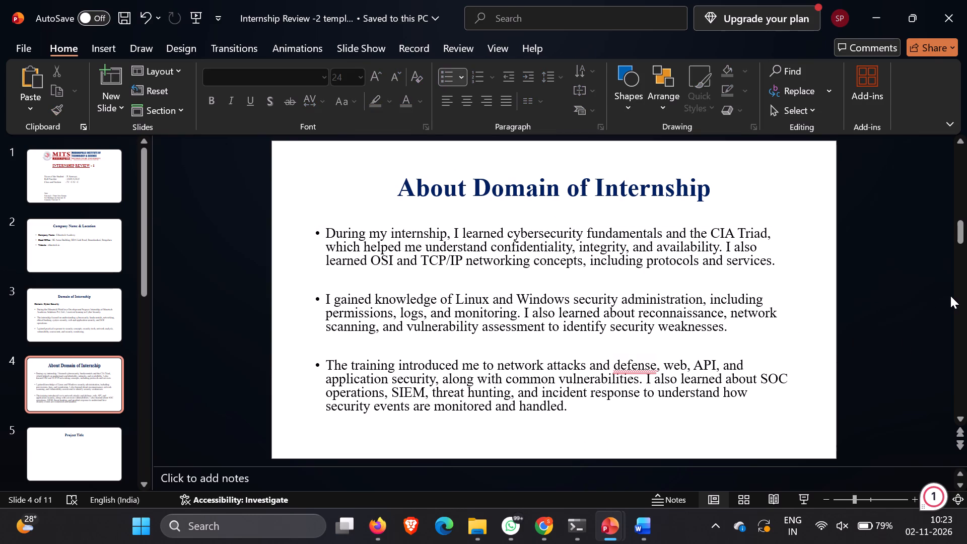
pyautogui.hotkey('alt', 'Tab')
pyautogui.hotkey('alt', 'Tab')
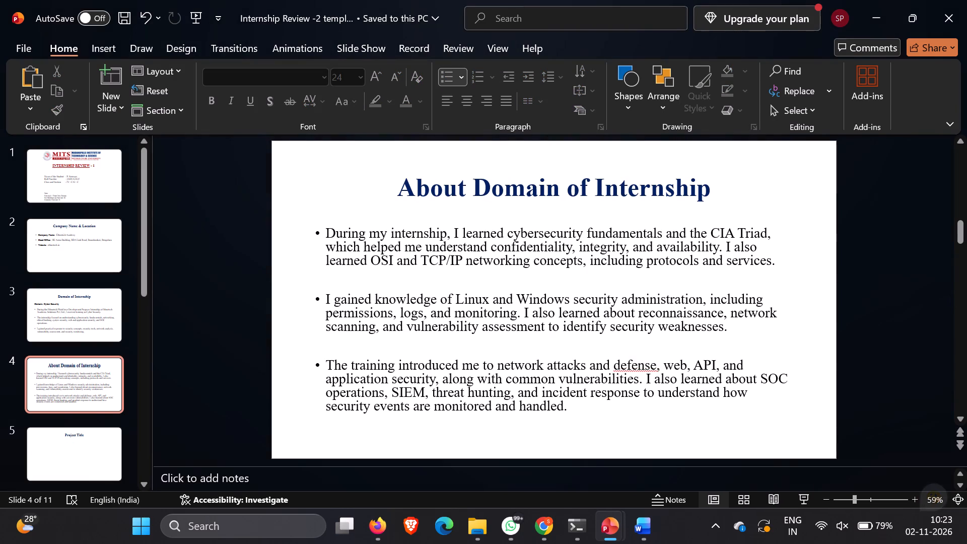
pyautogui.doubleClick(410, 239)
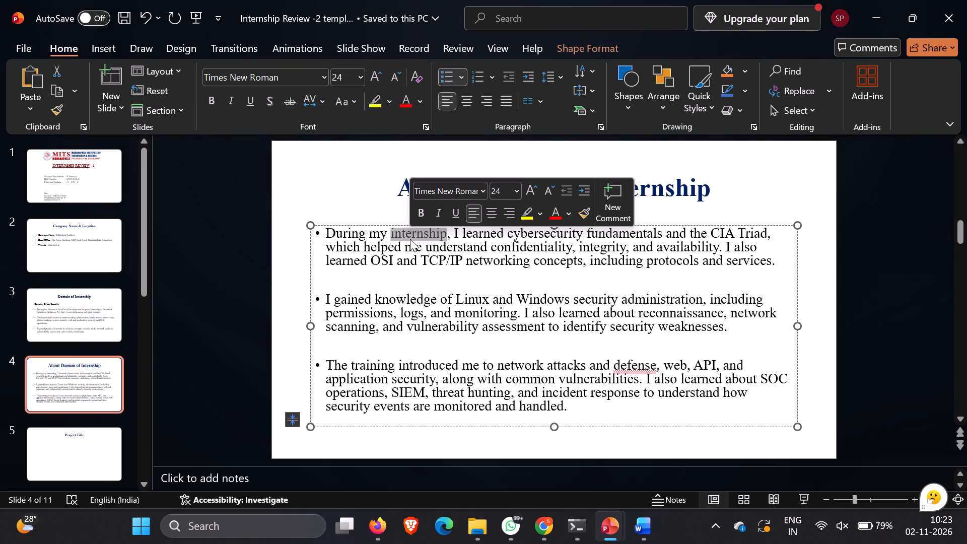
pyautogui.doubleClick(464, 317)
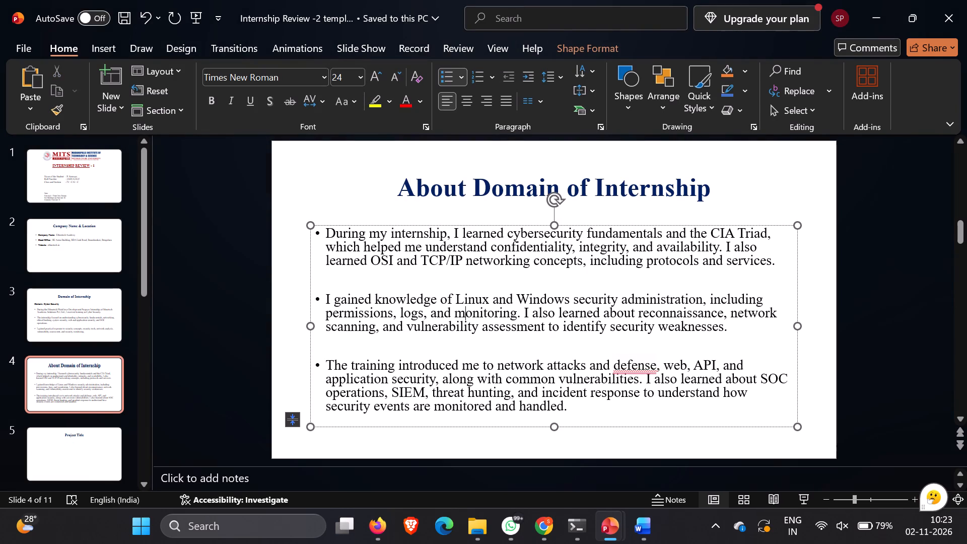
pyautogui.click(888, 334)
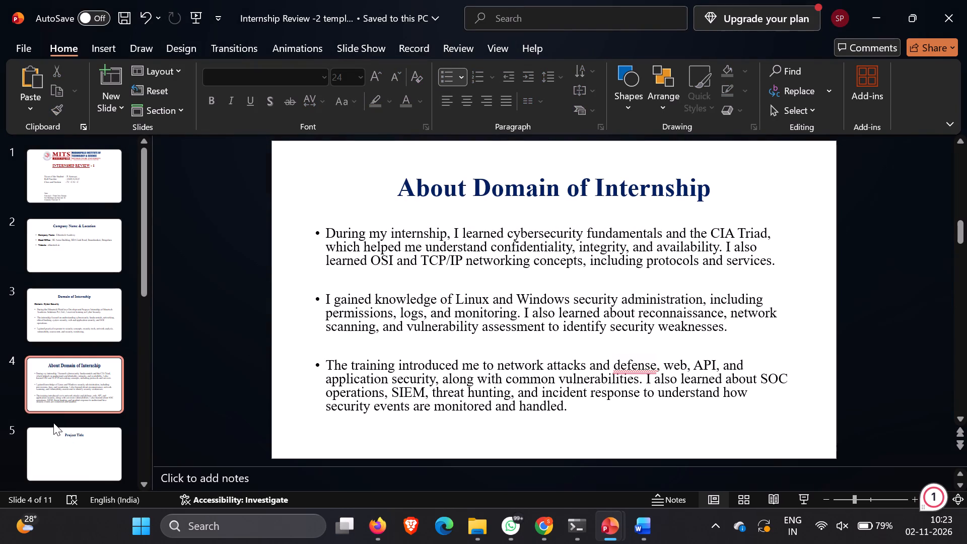
# Look through slides 5 and 6 of Internship Review -1 and compare them with the Project Title and Module Description slides in Review -2.
pyautogui.scroll(-1, 53, 423)
pyautogui.click(96, 375)
pyautogui.hotkey('alt', 'Tab')
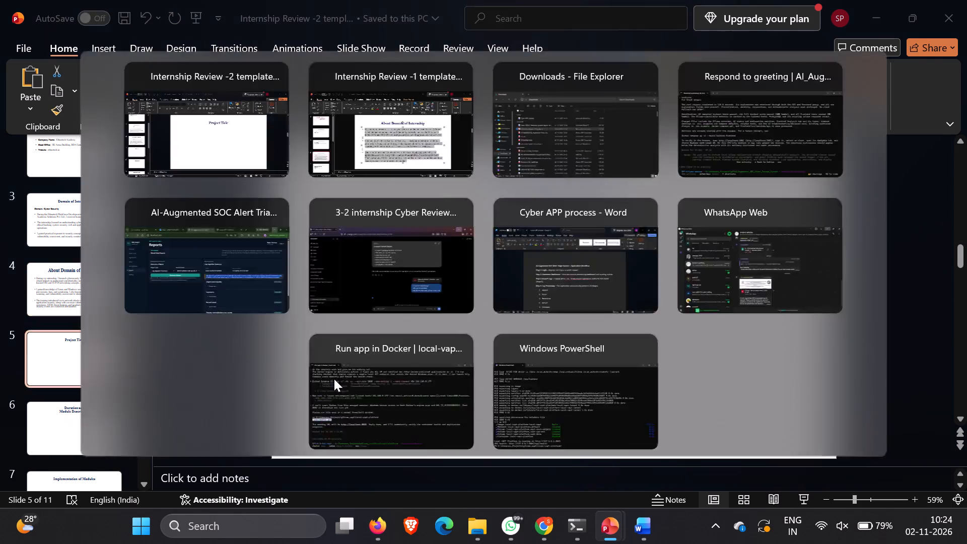
pyautogui.click(70, 455)
pyautogui.scroll(-1, 70, 455)
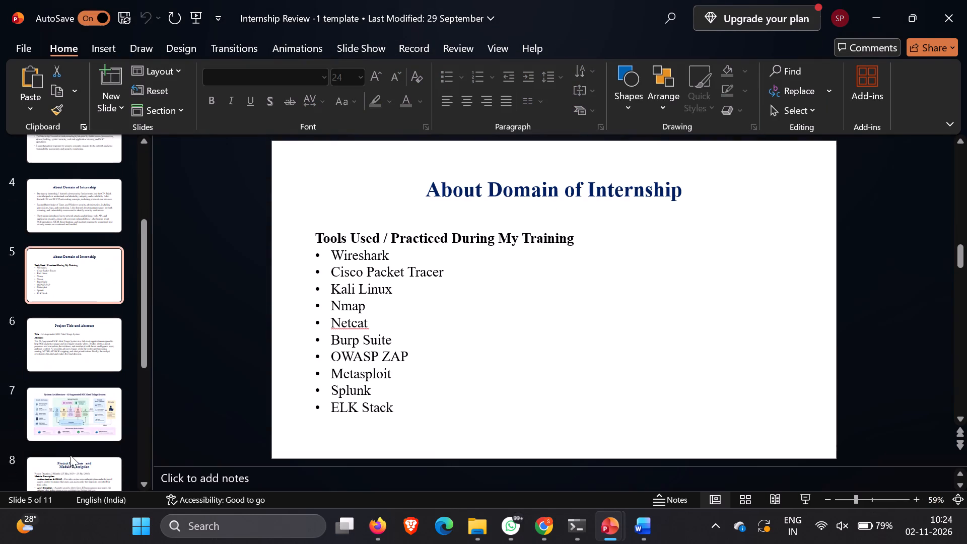
pyautogui.click(79, 342)
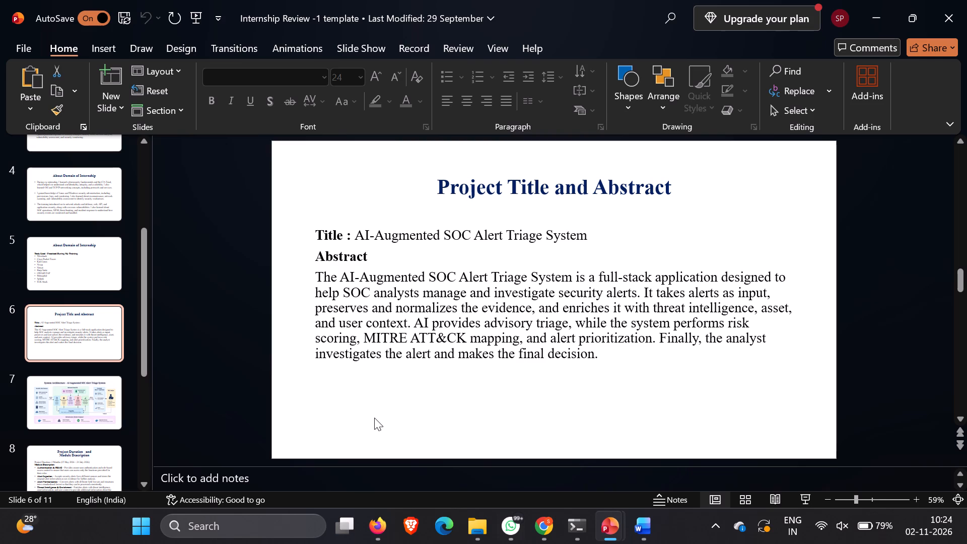
pyautogui.hotkey('alt', 'Tab')
pyautogui.click(82, 443)
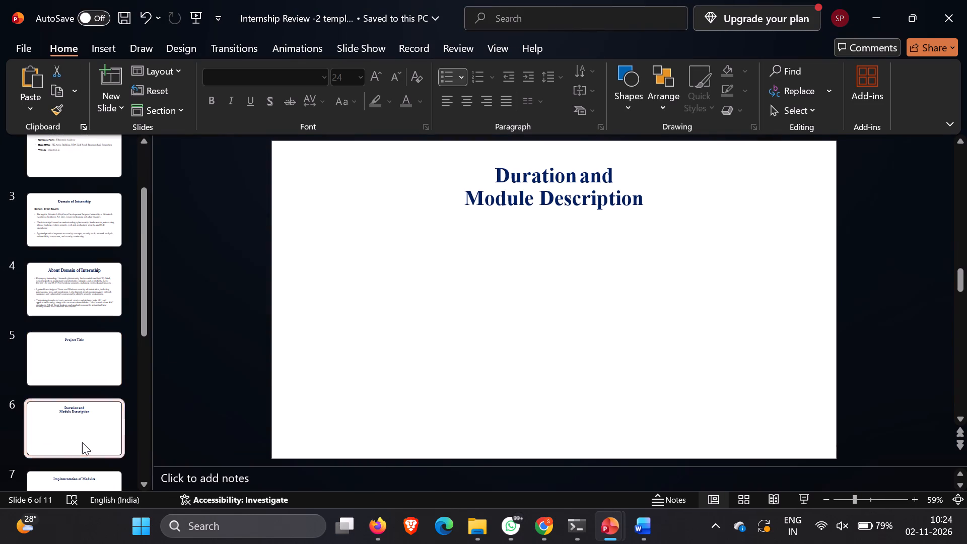
pyautogui.click(112, 355)
pyautogui.scroll(-1, 100, 415)
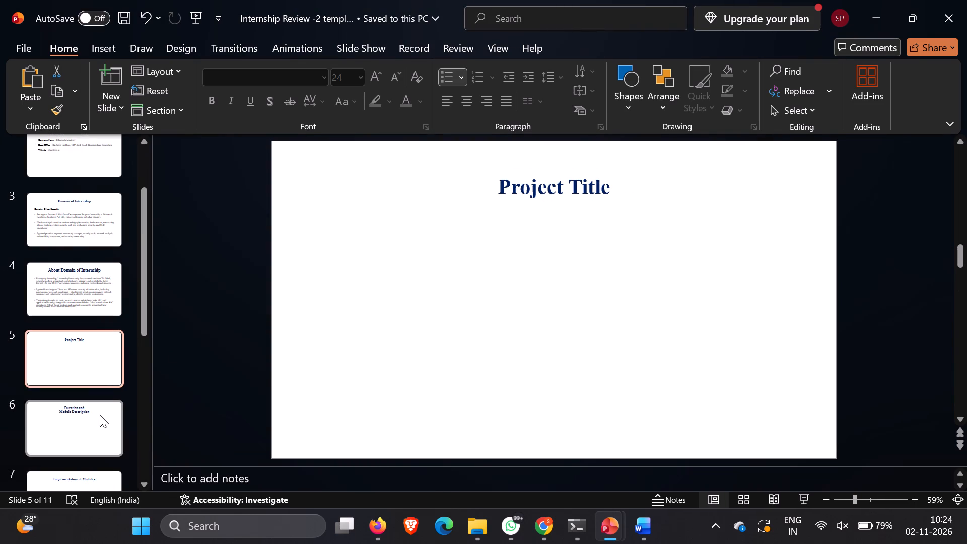
pyautogui.scroll(-1, 142, 414)
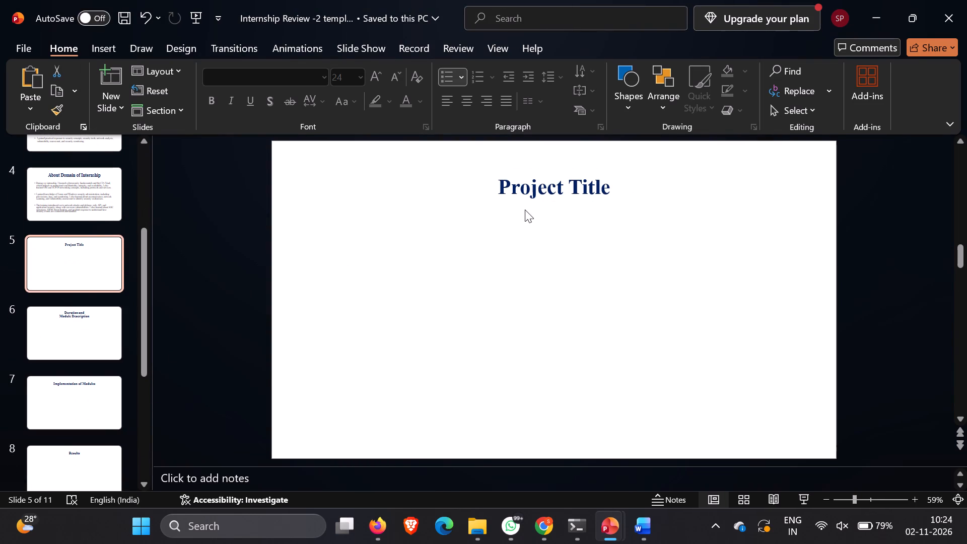
# Replace the "Project Title" heading on slide 5 of Review -2 with "Project Title and Abstract" copied from slide 6 of Review -1.
pyautogui.hotkey('alt', 'Tab')
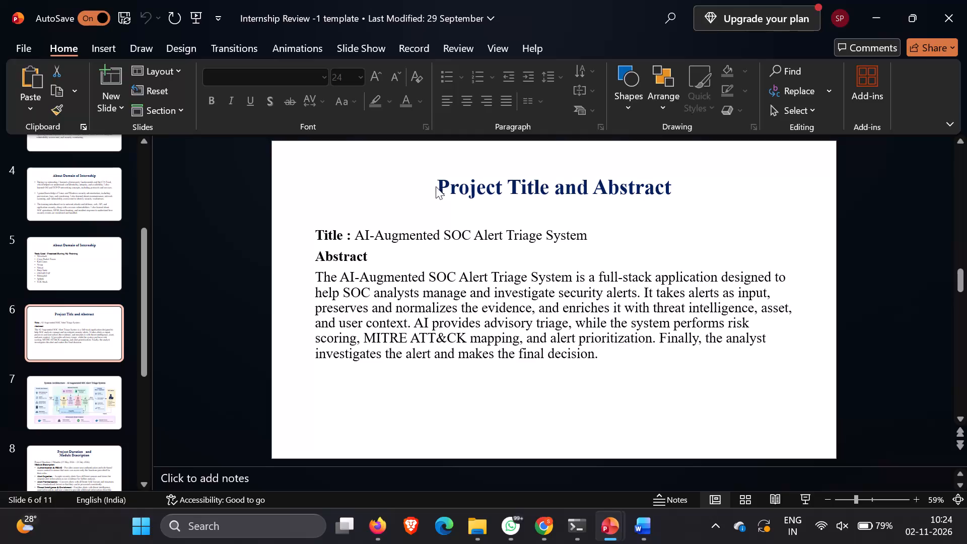
pyautogui.moveTo(439, 186); pyautogui.dragTo(723, 197)
pyautogui.hotkey('ctrl', 'c')
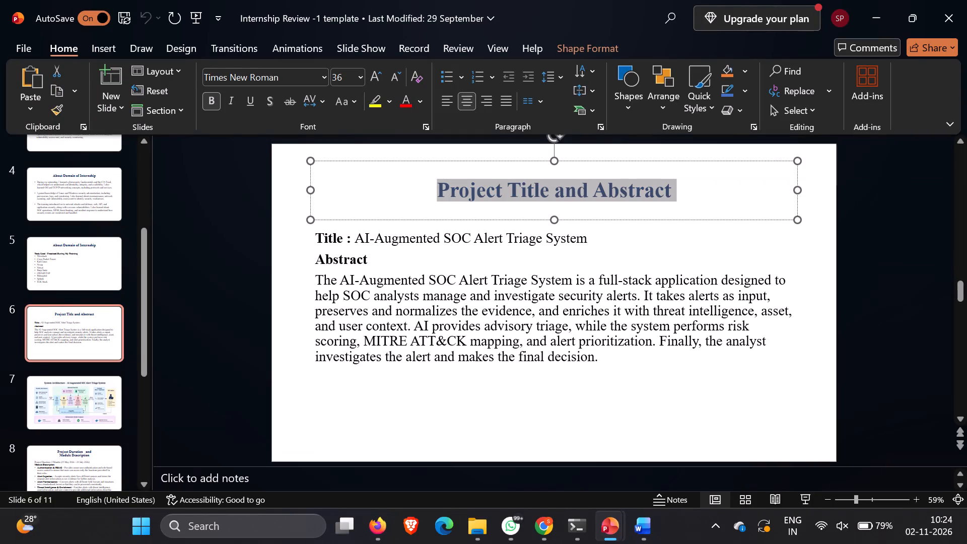
pyautogui.hotkey('alt', 'Tab')
pyautogui.tripleClick(555, 183)
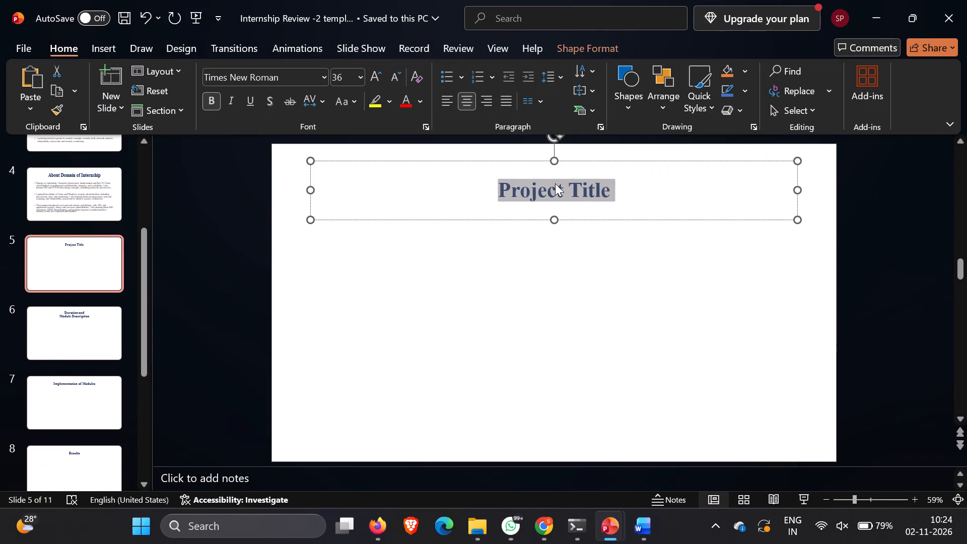
pyautogui.hotkey('ctrl', 'v')
pyautogui.click(820, 314)
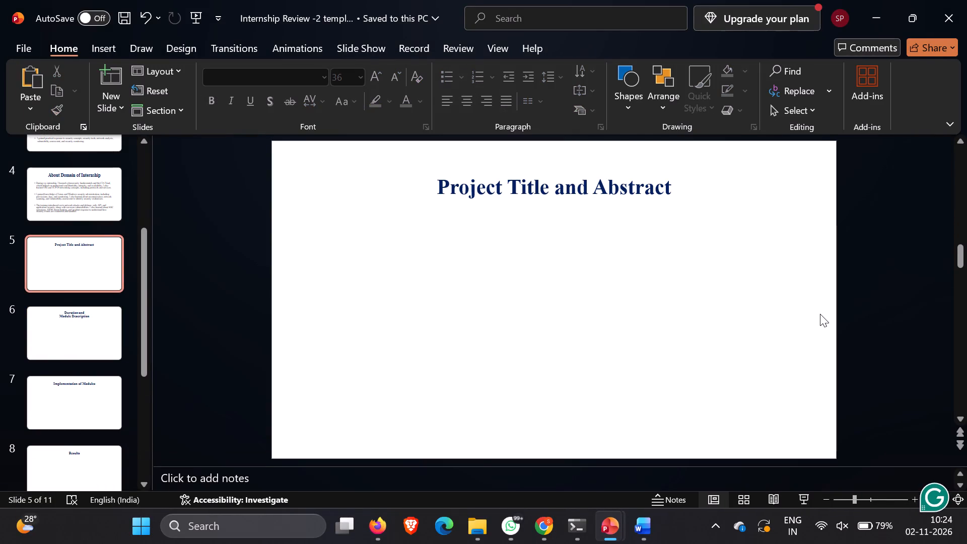
# Copy the project title and abstract text from slide 6 of Internship Review -1 onto slide 5 of Internship Review -2.
pyautogui.hotkey('alt', 'Tab')
pyautogui.click(430, 285)
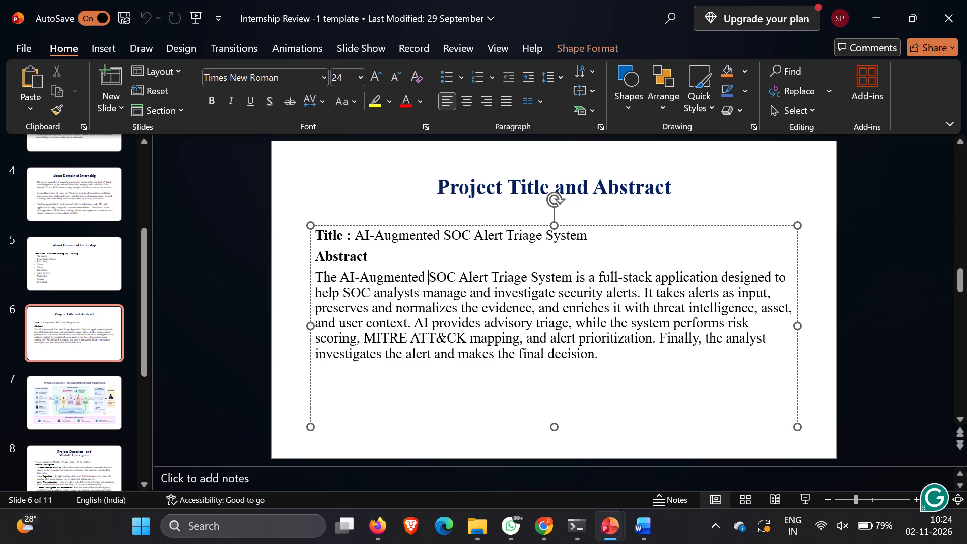
pyautogui.moveTo(317, 236); pyautogui.dragTo(326, 242)
pyautogui.moveTo(326, 242); pyautogui.dragTo(612, 365)
pyautogui.hotkey('ctrl', 'c')
pyautogui.hotkey('alt', 'Tab')
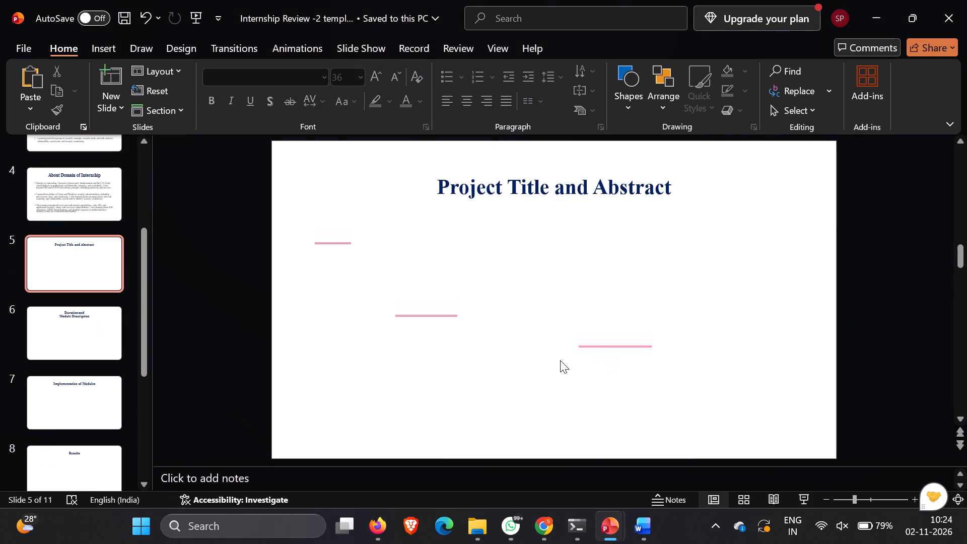
pyautogui.click(454, 260)
pyautogui.hotkey('ctrl', 'v')
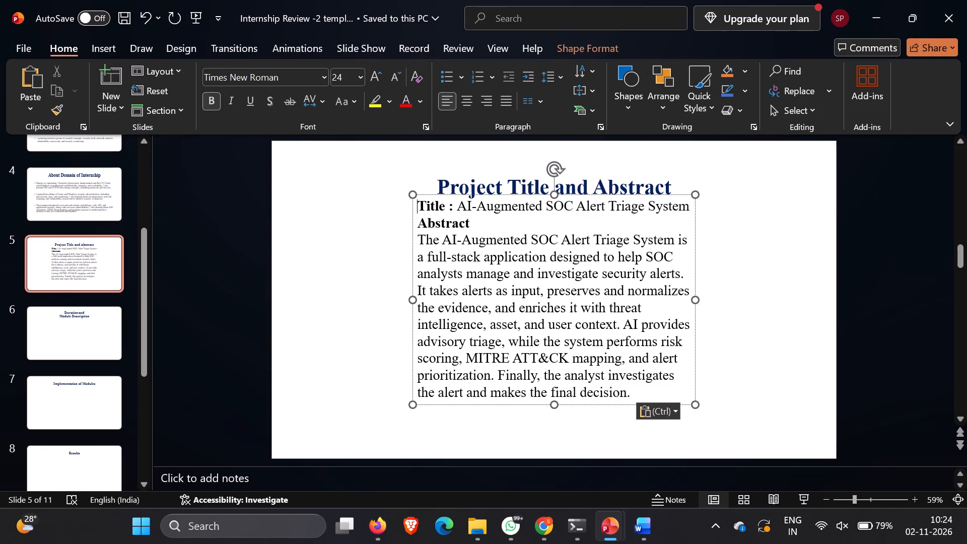
# Widen the pasted title and abstract text box on both sides to span about the width of the slide's heading placeholder.
pyautogui.moveTo(411, 300); pyautogui.dragTo(329, 311)
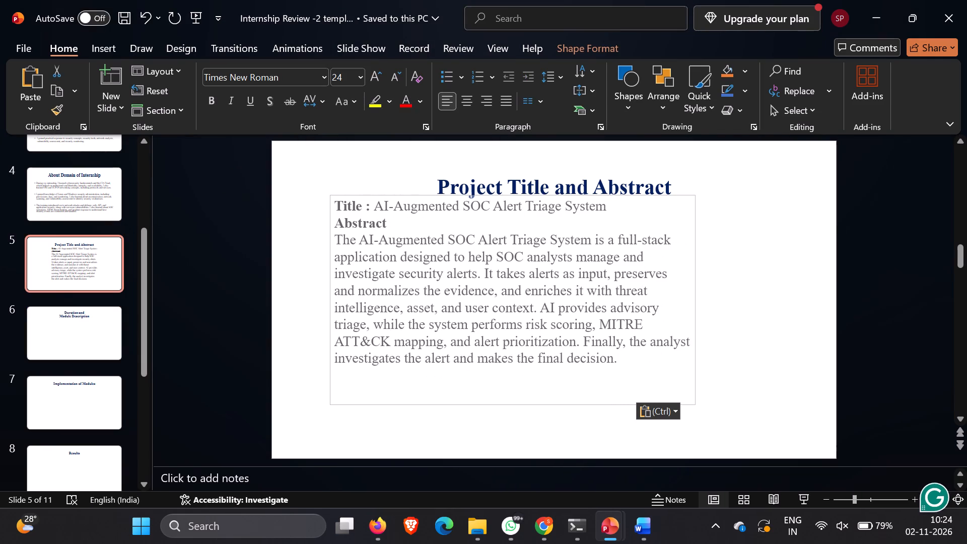
pyautogui.moveTo(329, 311); pyautogui.dragTo(324, 314)
pyautogui.moveTo(692, 285); pyautogui.dragTo(791, 301)
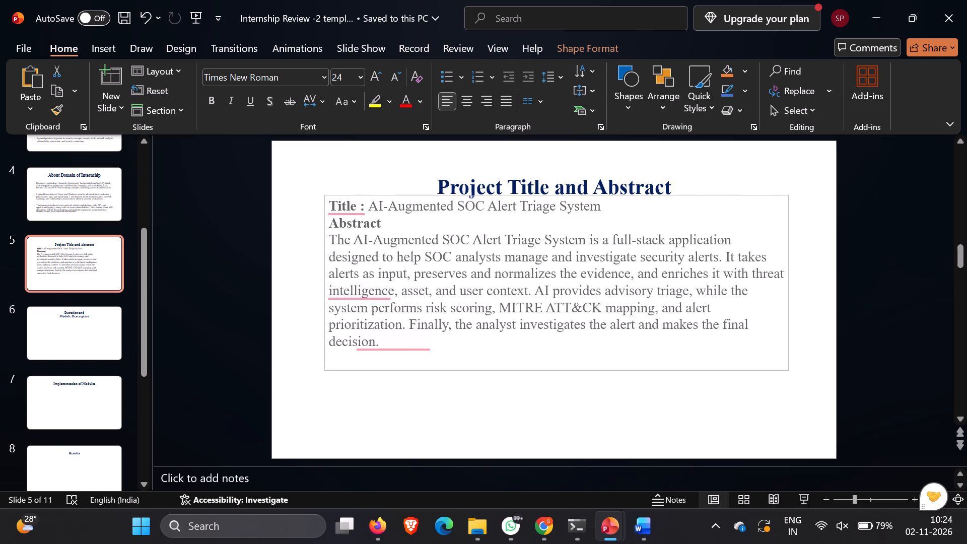
pyautogui.moveTo(791, 301); pyautogui.dragTo(801, 303)
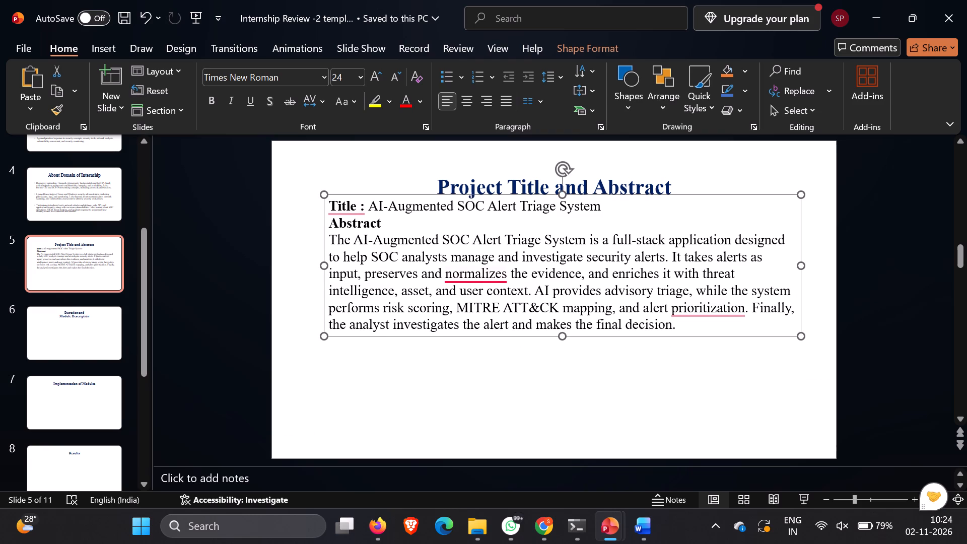
pyautogui.click(327, 267)
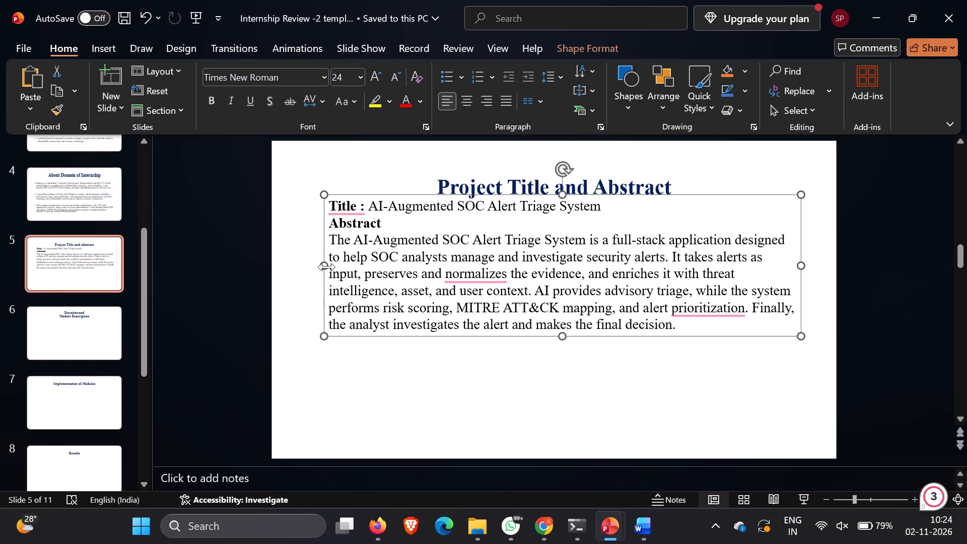
pyautogui.moveTo(324, 266); pyautogui.dragTo(313, 267)
# Move the title and abstract text box down below the Project Title and Abstract heading and center it horizontally on the slide.
pyautogui.moveTo(635, 192); pyautogui.dragTo(636, 201)
pyautogui.click(673, 276)
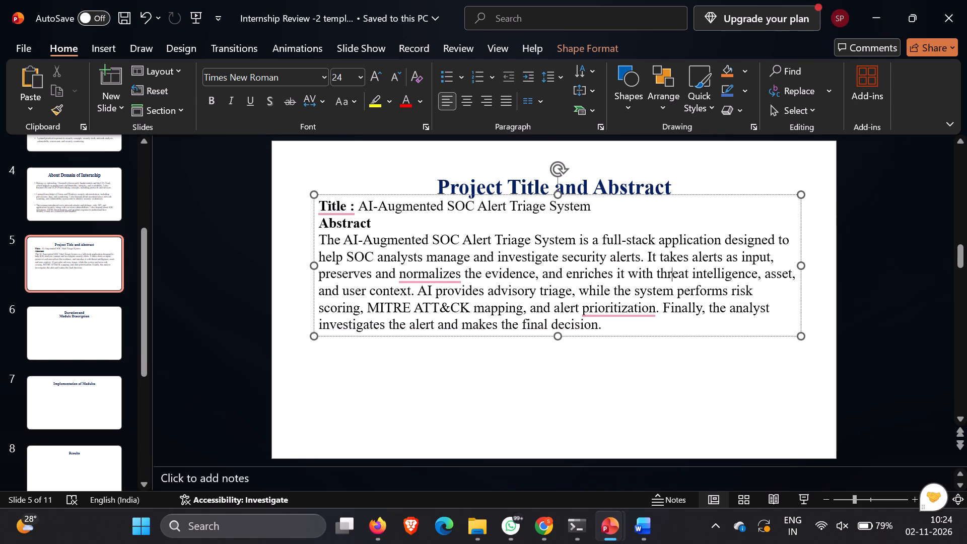
pyautogui.moveTo(390, 196); pyautogui.dragTo(386, 221)
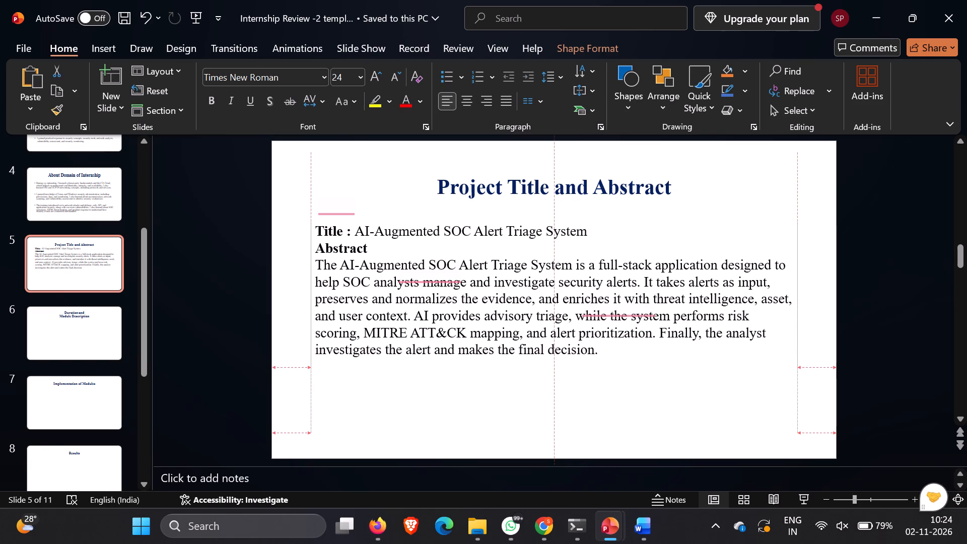
pyautogui.moveTo(386, 221); pyautogui.dragTo(384, 221)
pyautogui.click(546, 293)
# Compare the Project Title and Abstract slide's text layout with the same slide in Internship Review -1.
pyautogui.hotkey('alt', 'Tab')
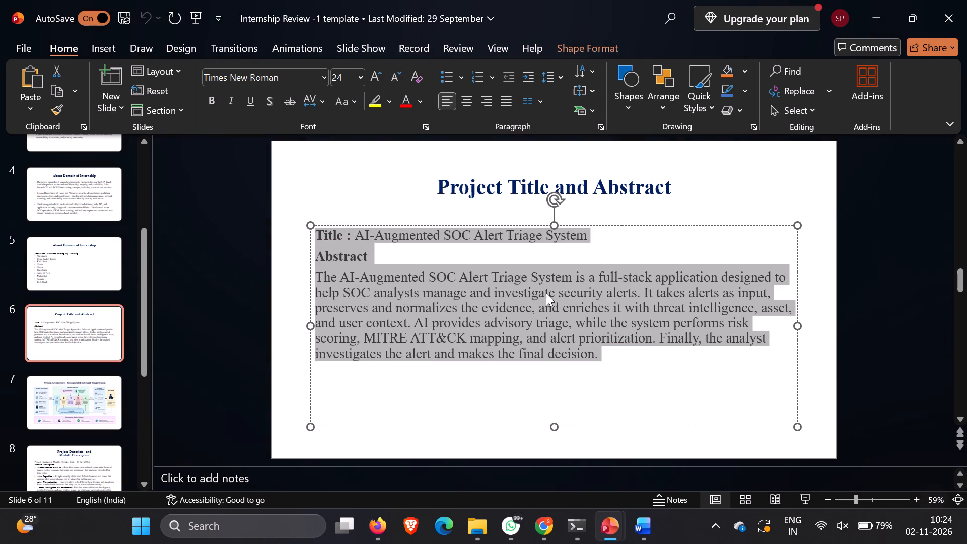
pyautogui.click(613, 319)
pyautogui.hotkey('alt', 'Tab')
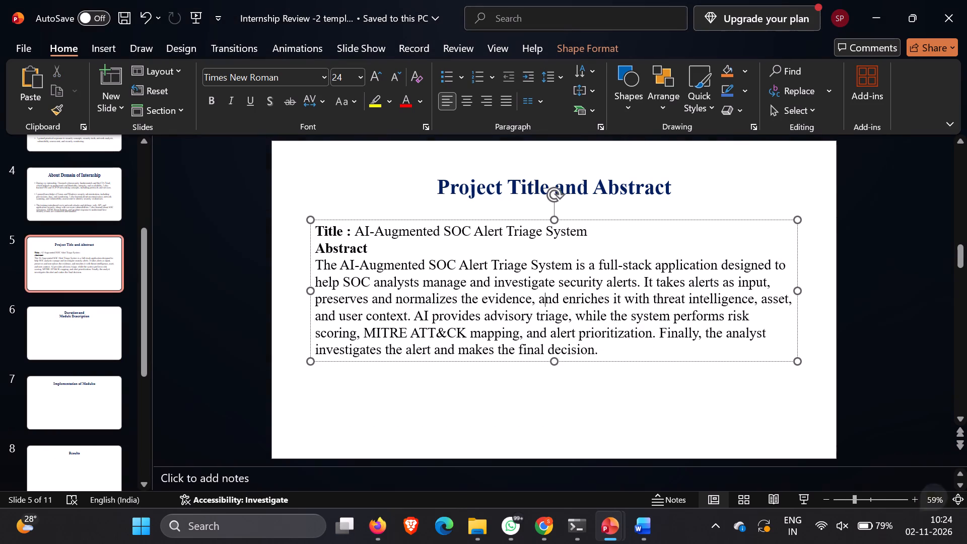
pyautogui.click(412, 258)
pyautogui.hotkey('alt', 'Tab')
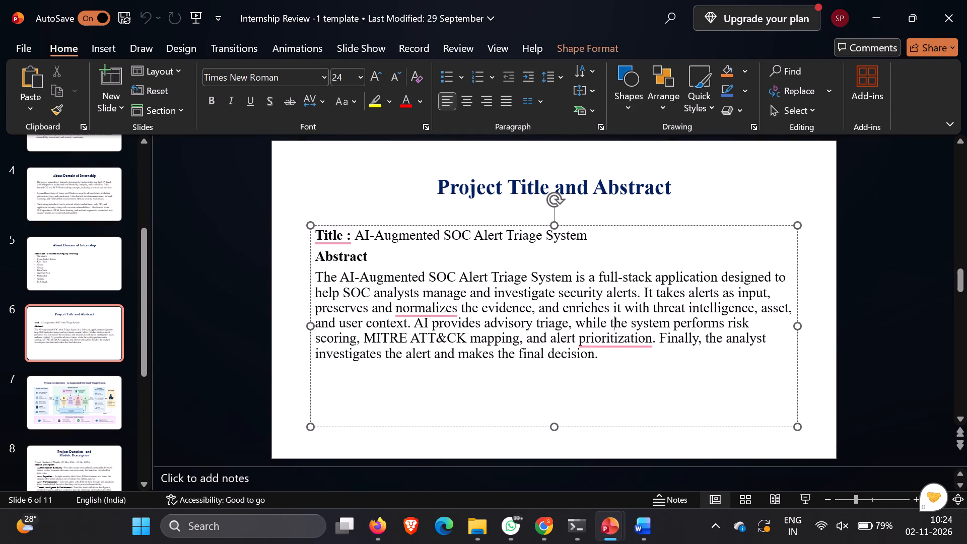
pyautogui.click(841, 377)
pyautogui.hotkey('alt', 'Tab')
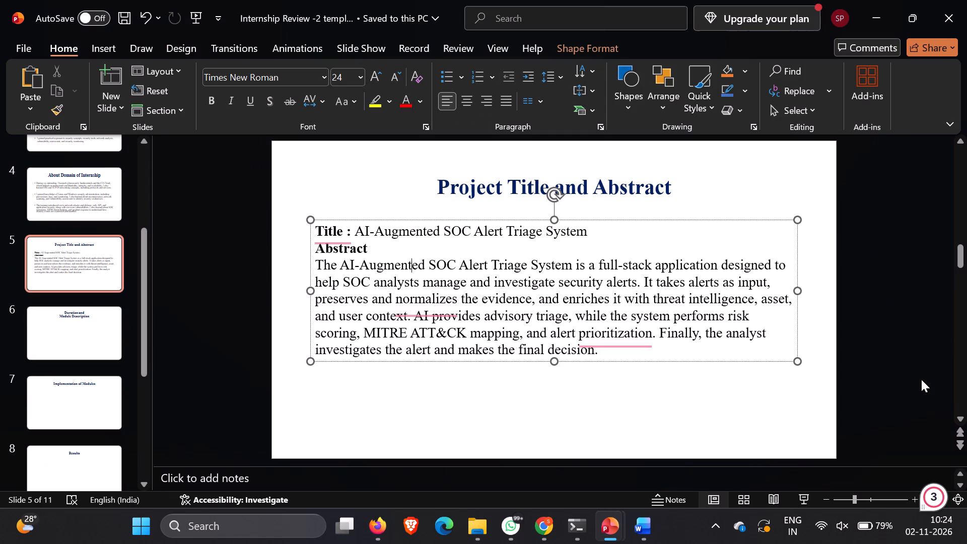
# Copy the System Architecture diagram from slide 7 of Internship Review -1 onto a new slide after slide 5 of Internship Review -2.
pyautogui.hotkey('alt', 'Tab')
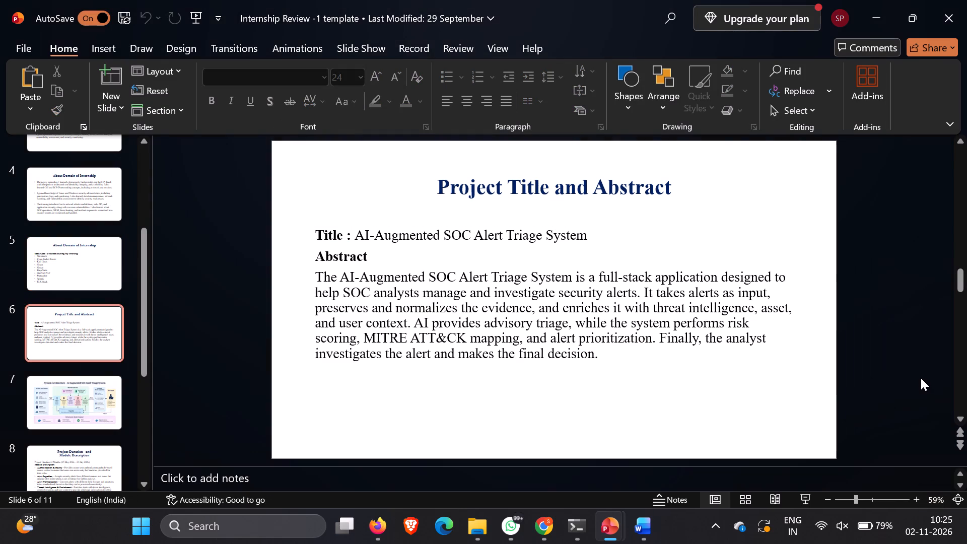
pyautogui.hotkey('alt', 'Tab')
pyautogui.hotkey('alt', 'Tab')
pyautogui.click(92, 408)
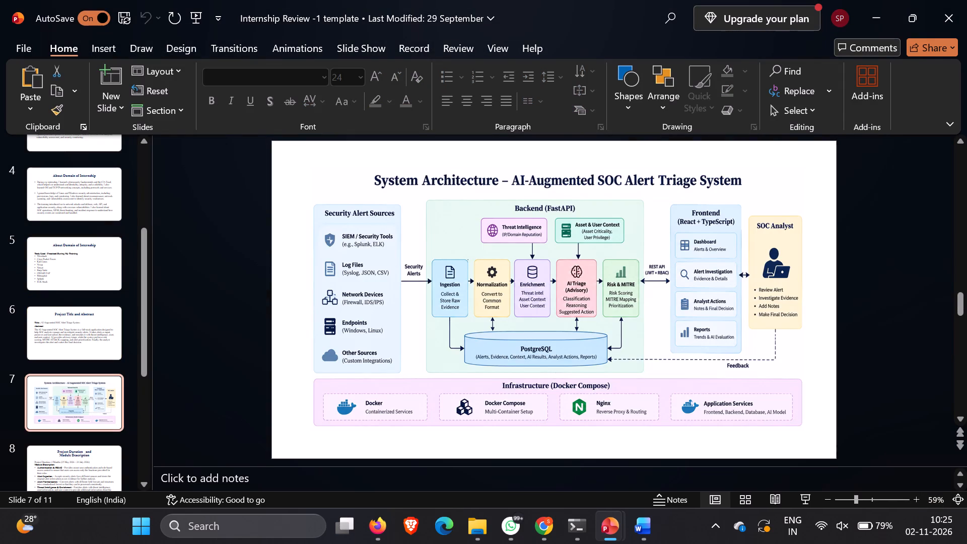
pyautogui.click(476, 333)
pyautogui.hotkey('ctrl', 'c')
pyautogui.hotkey('alt', 'Tab')
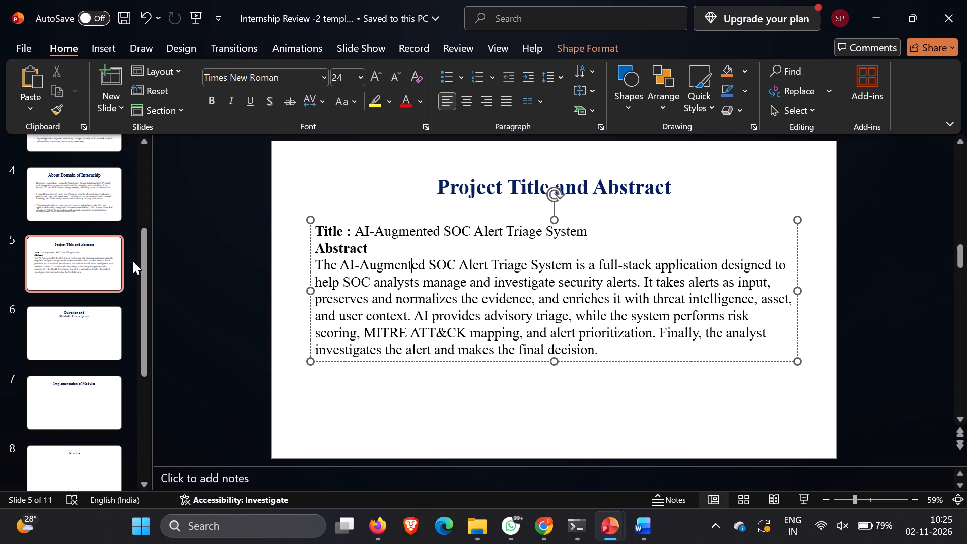
pyautogui.rightClick(122, 267)
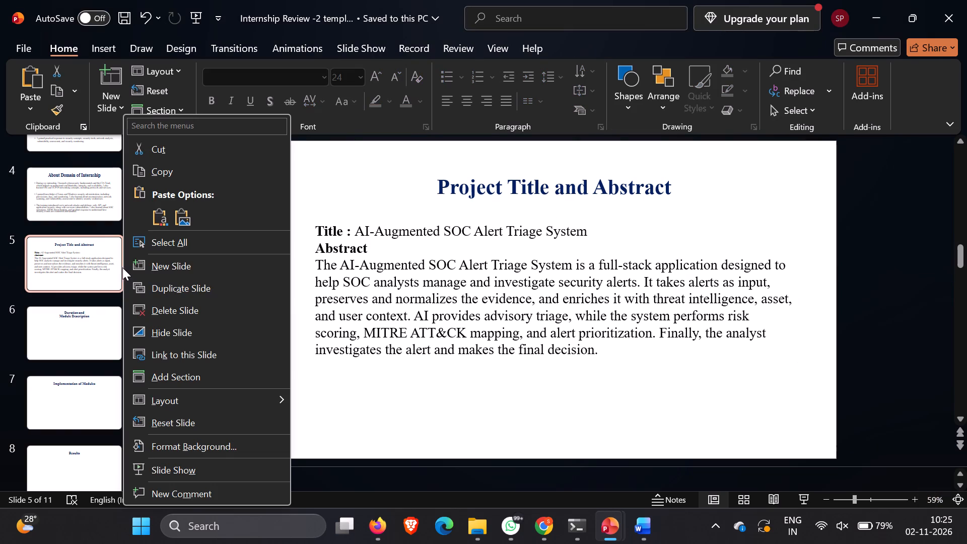
pyautogui.click(166, 275)
pyautogui.click(515, 317)
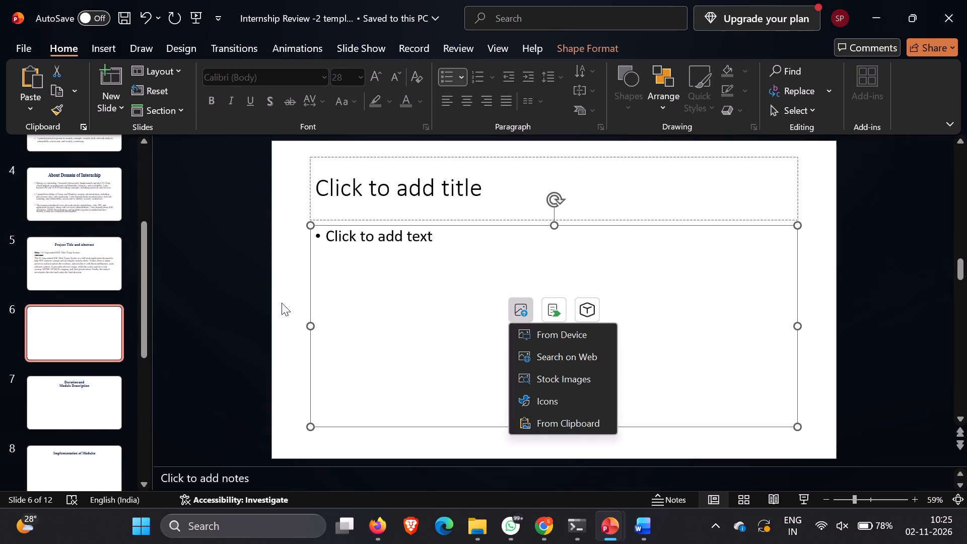
pyautogui.click(379, 277)
pyautogui.hotkey('ctrl', 'v')
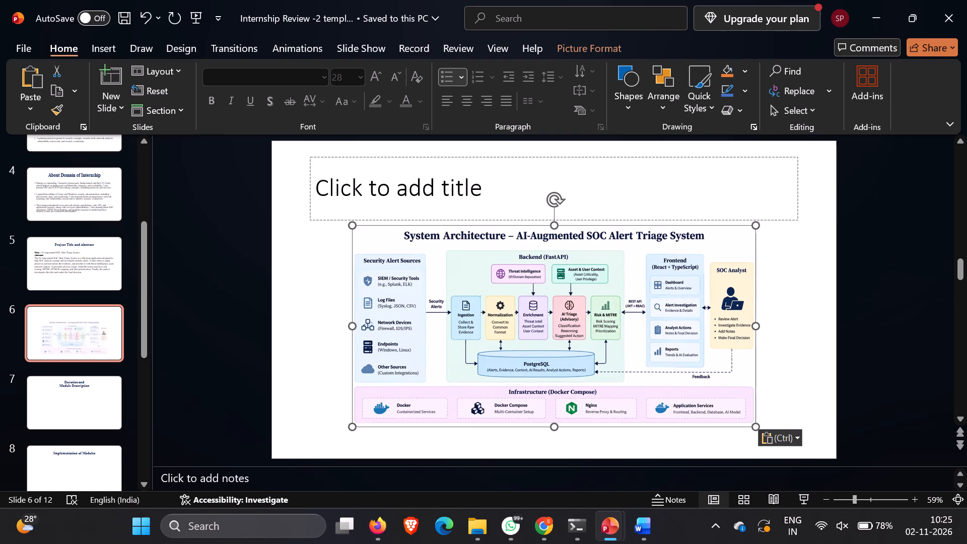
# Enlarge the System Architecture diagram upward and on both sides to about the width of the title placeholder, and nudge it slightly down.
pyautogui.moveTo(555, 227); pyautogui.dragTo(551, 201)
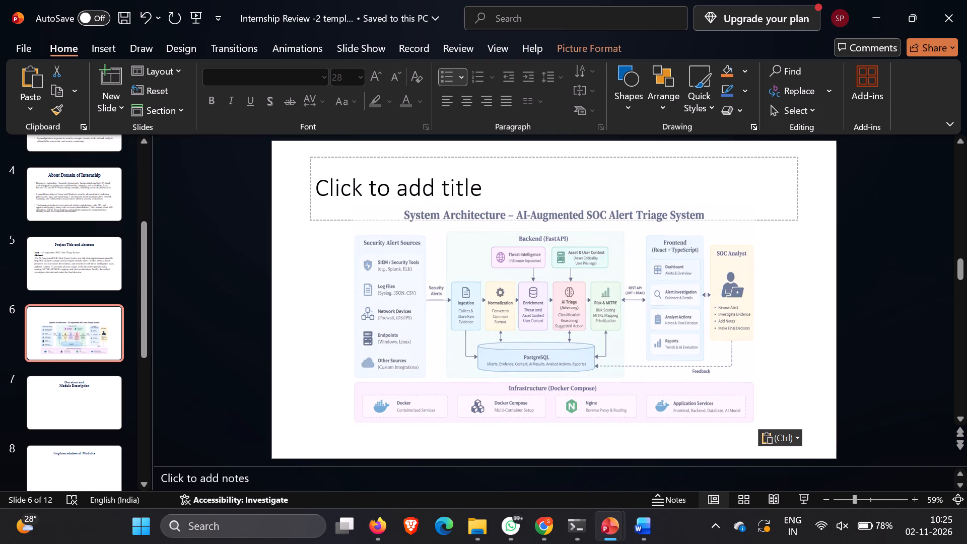
pyautogui.moveTo(551, 201); pyautogui.dragTo(534, 165)
pyautogui.moveTo(352, 303); pyautogui.dragTo(315, 301)
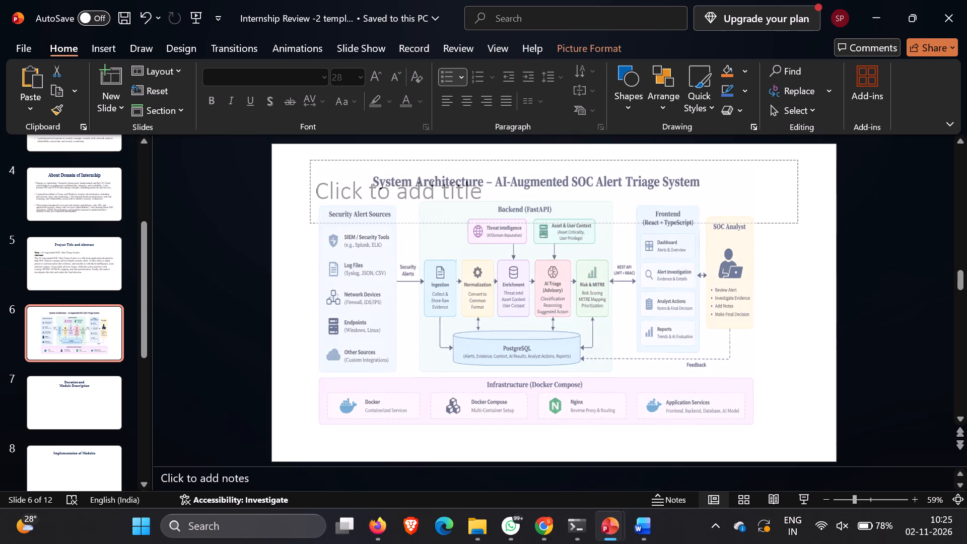
pyautogui.moveTo(315, 301); pyautogui.dragTo(314, 301)
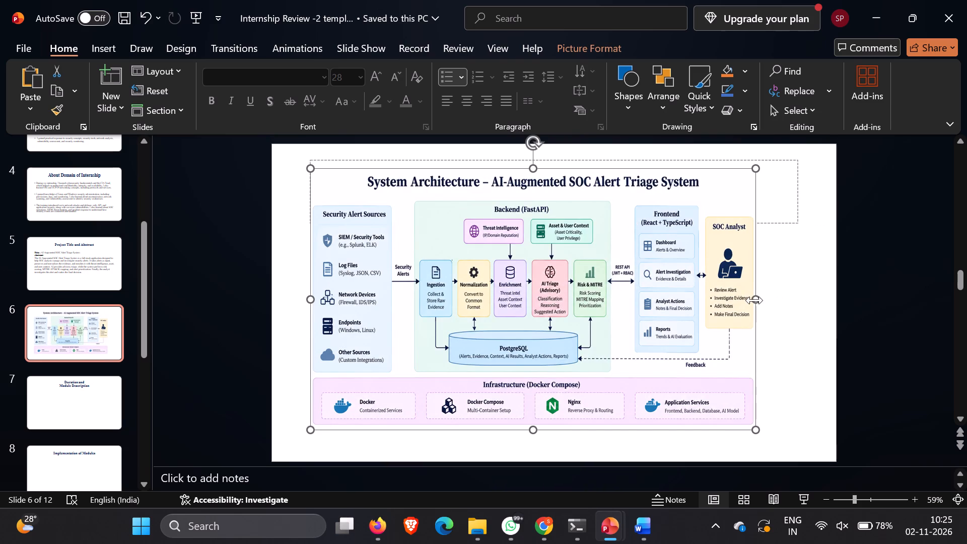
pyautogui.moveTo(754, 300); pyautogui.dragTo(805, 308)
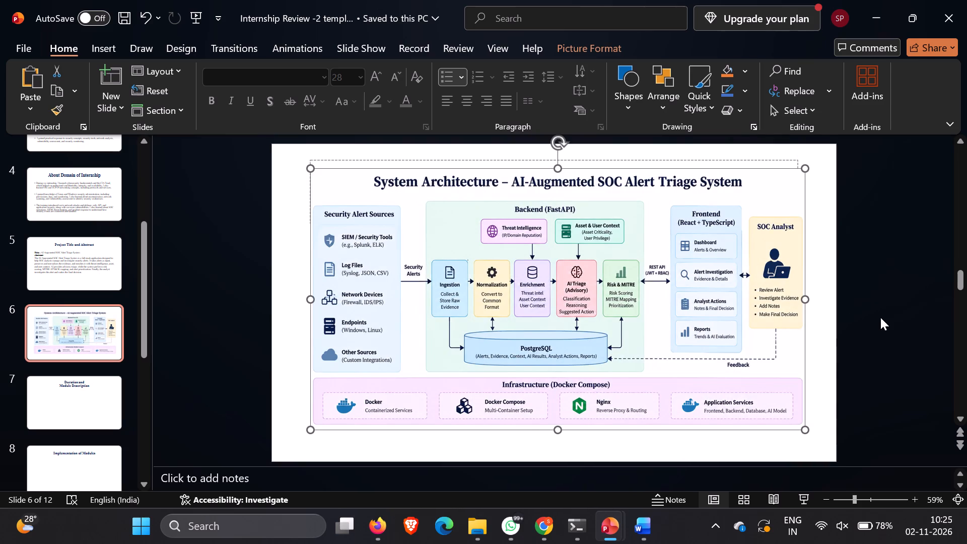
pyautogui.click(880, 317)
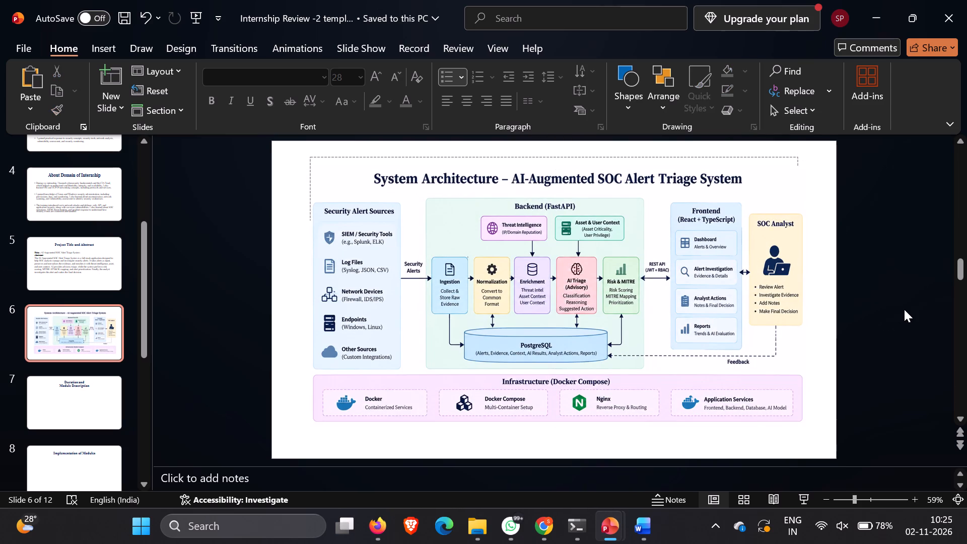
pyautogui.moveTo(703, 269); pyautogui.dragTo(703, 278)
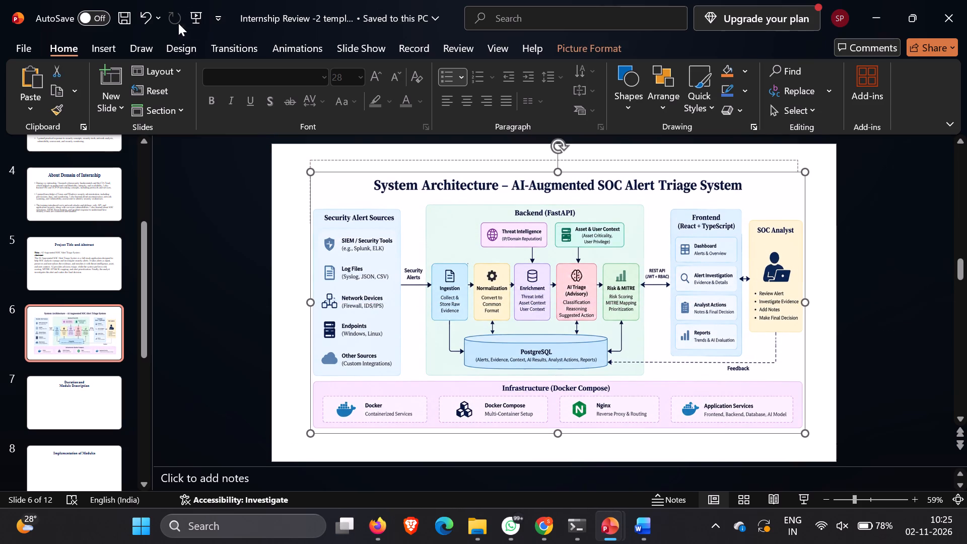
# Preview the Internship Review -2 slide show from the first slide through the System Architecture slide, checking the filled slides.
pyautogui.click(198, 16)
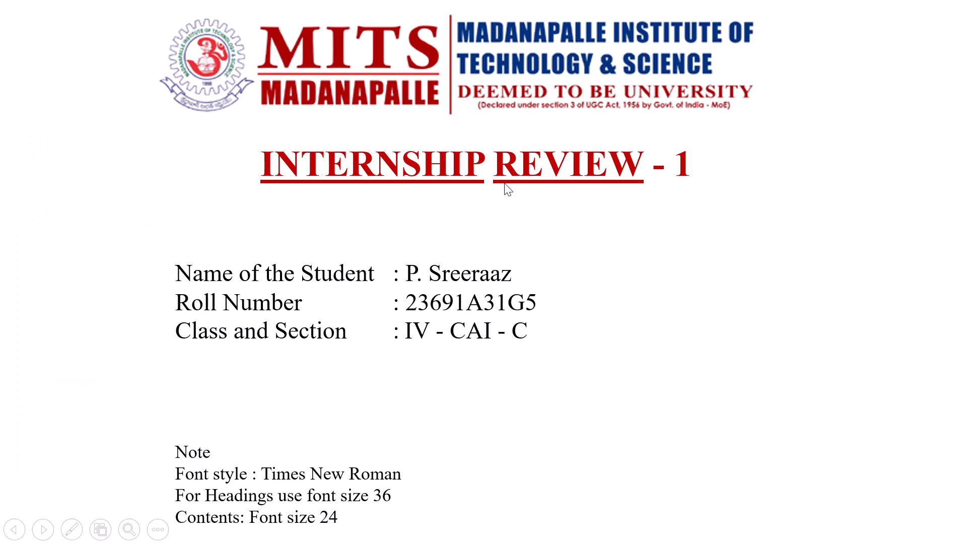
pyautogui.press('Right')
pyautogui.press('Right')
pyautogui.press('Right')
pyautogui.press('Right')
pyautogui.press('Right')
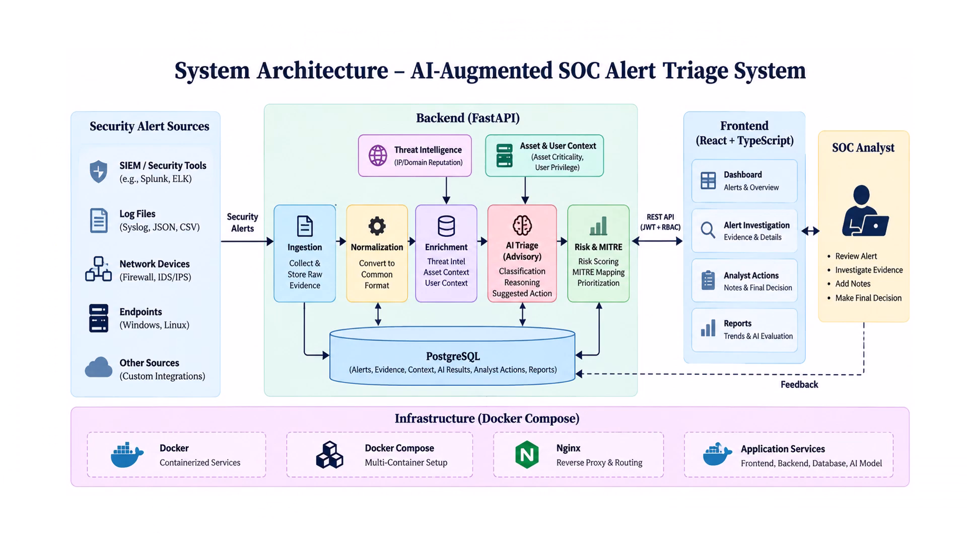
pyautogui.press('Left')
pyautogui.press('Left')
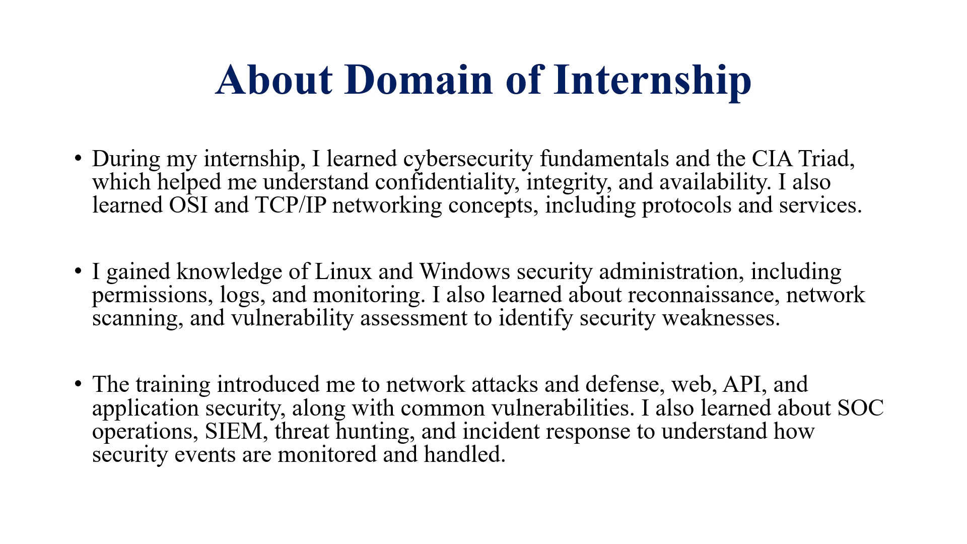
pyautogui.press('Left')
pyautogui.press('Left')
pyautogui.press('Right')
pyautogui.press('Right')
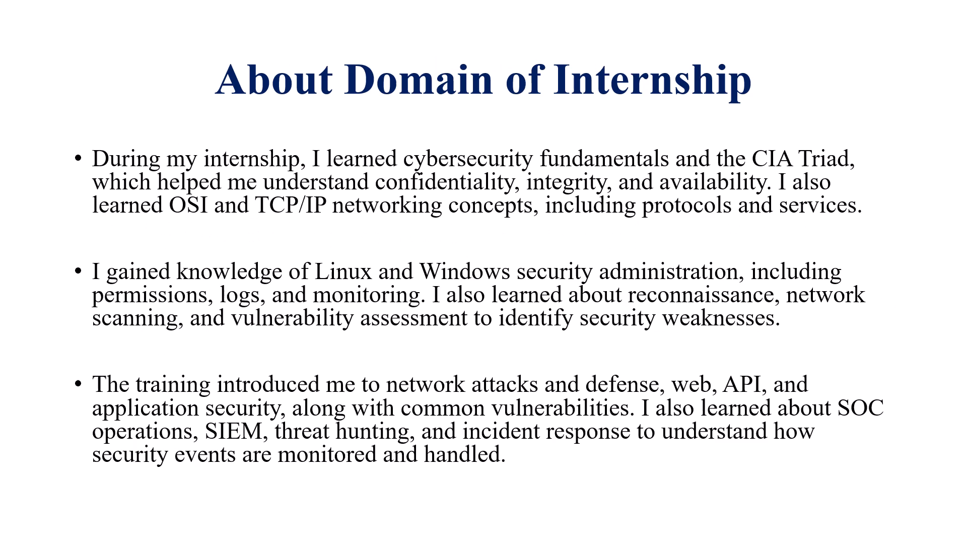
pyautogui.press('Right')
pyautogui.press('Escape')
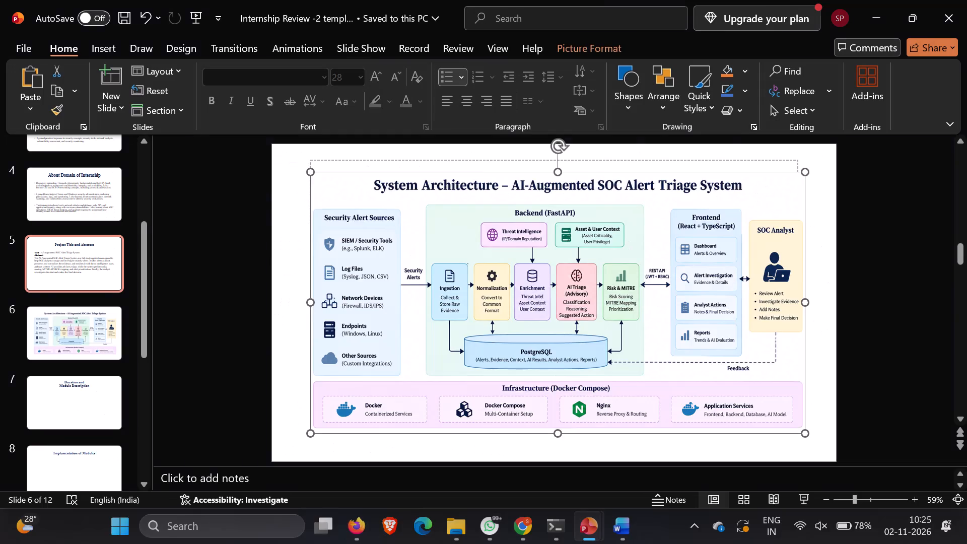
# Insert a blank line between the project title line and the Abstract heading on slide 5.
pyautogui.click(70, 264)
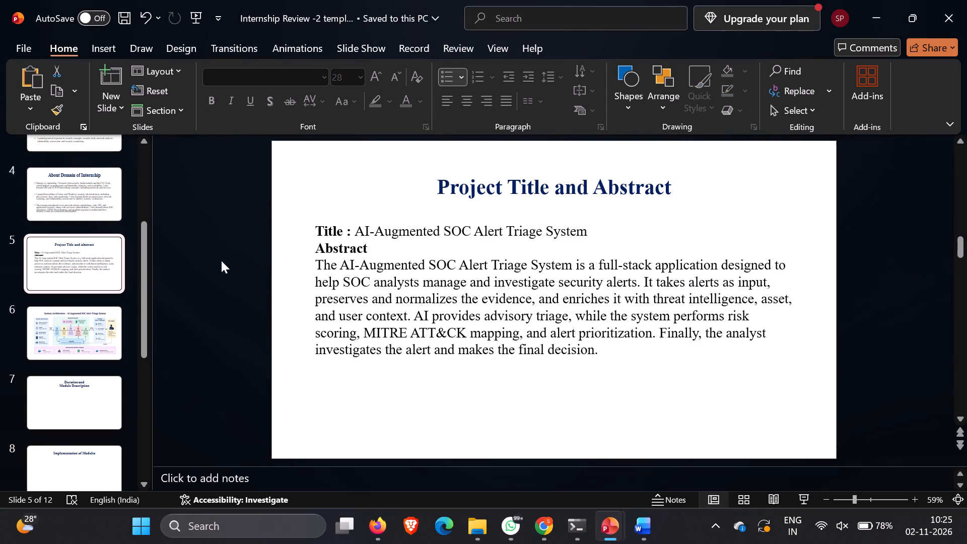
pyautogui.click(592, 231)
pyautogui.press('Return')
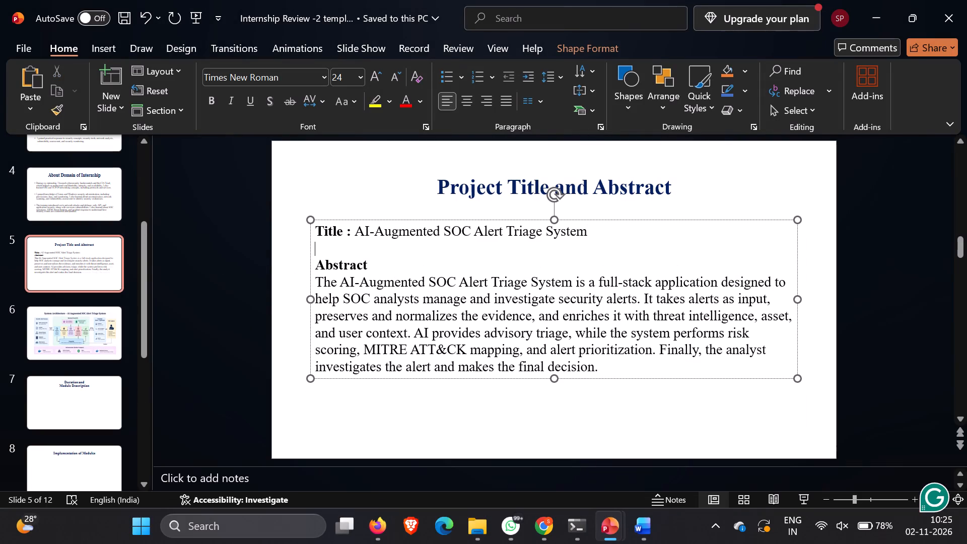
pyautogui.click(948, 248)
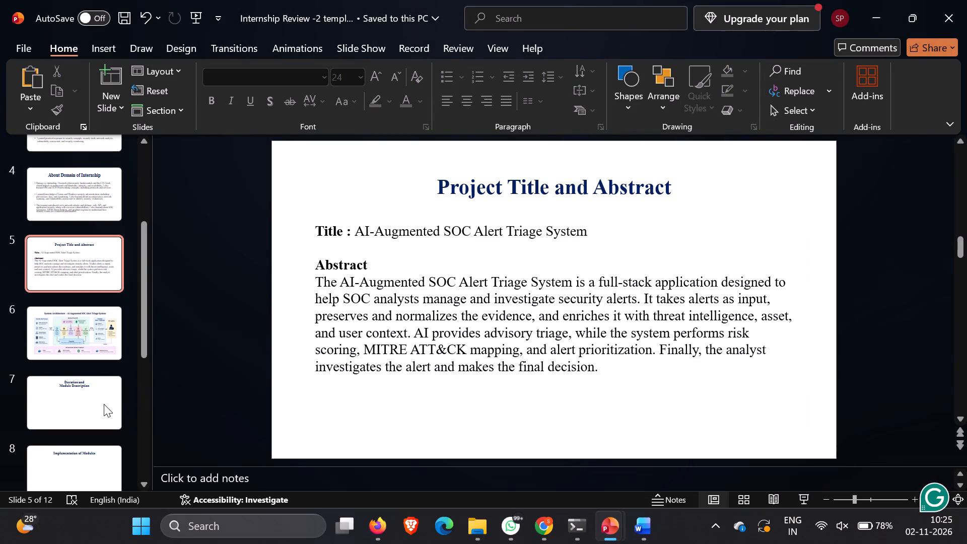
# Compare the Duration and Module Description slide with the matching module description slides in Internship Review -1.
pyautogui.click(50, 340)
pyautogui.click(95, 401)
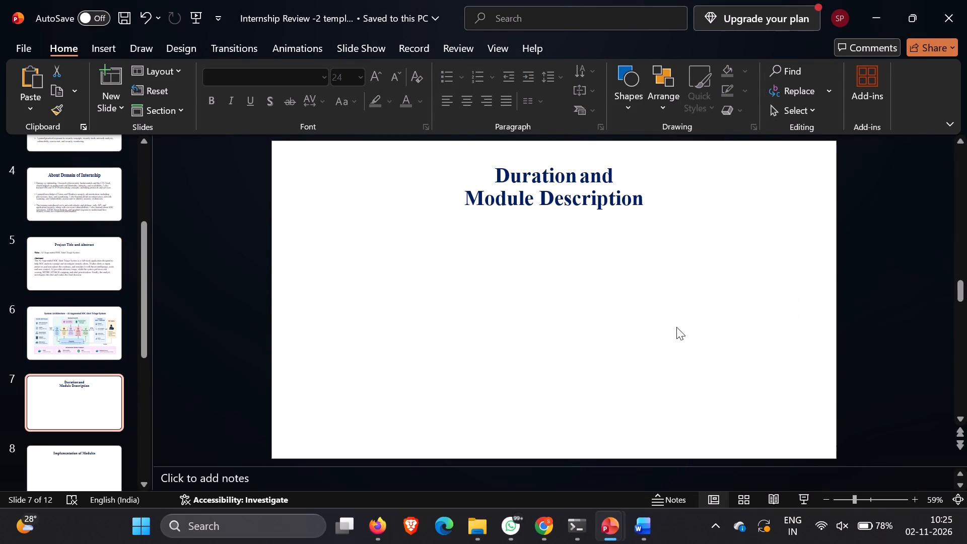
pyautogui.scroll(-1, 98, 386)
pyautogui.scroll(1, 92, 354)
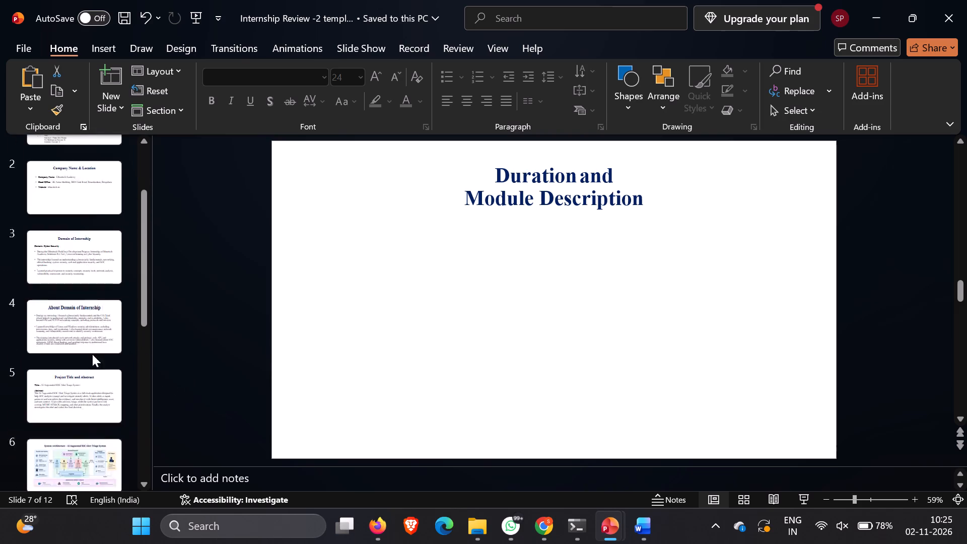
pyautogui.scroll(-2, 107, 374)
pyautogui.click(105, 318)
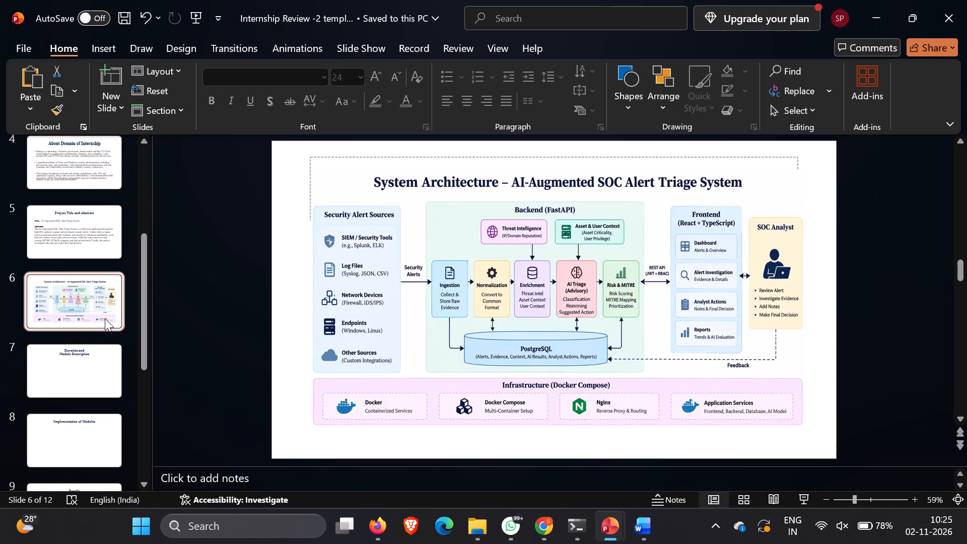
pyautogui.click(82, 368)
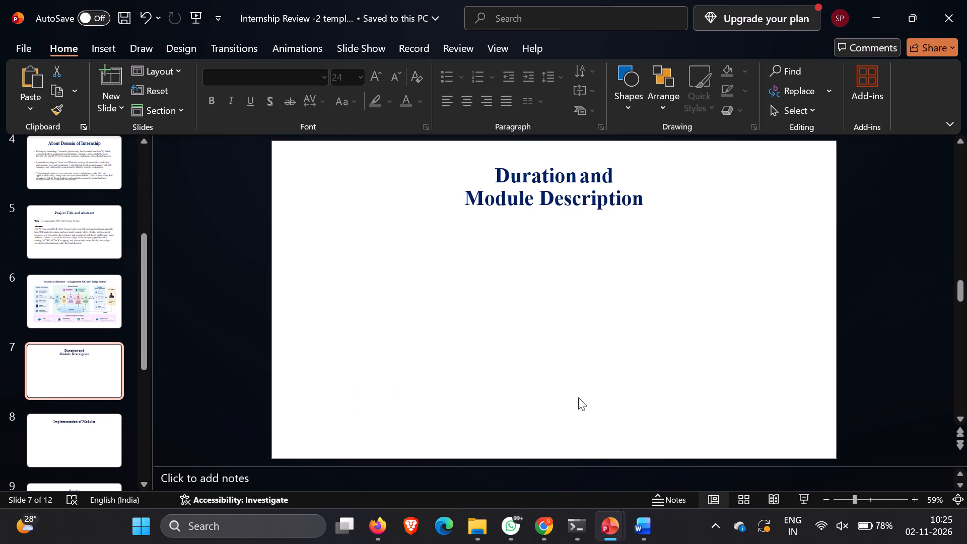
pyautogui.hotkey('alt', 'Tab')
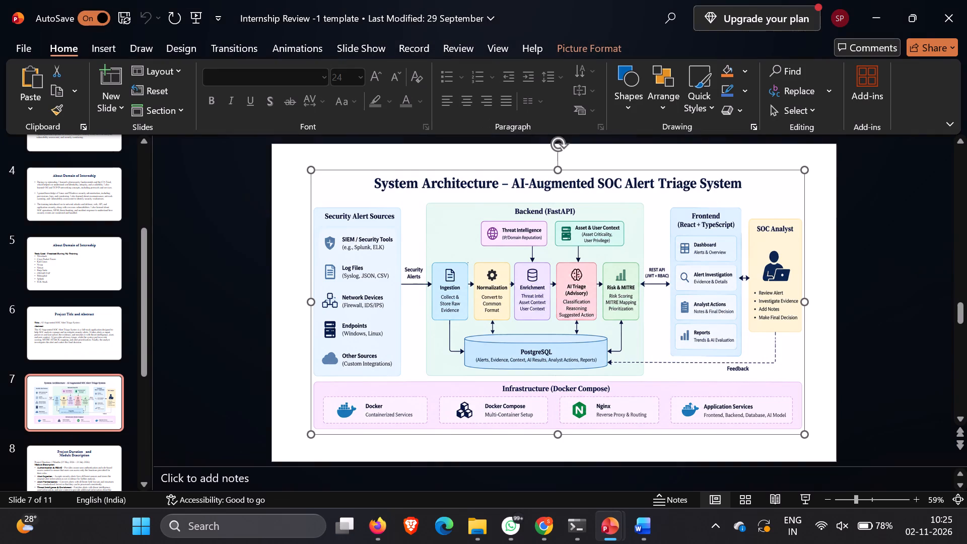
pyautogui.click(51, 454)
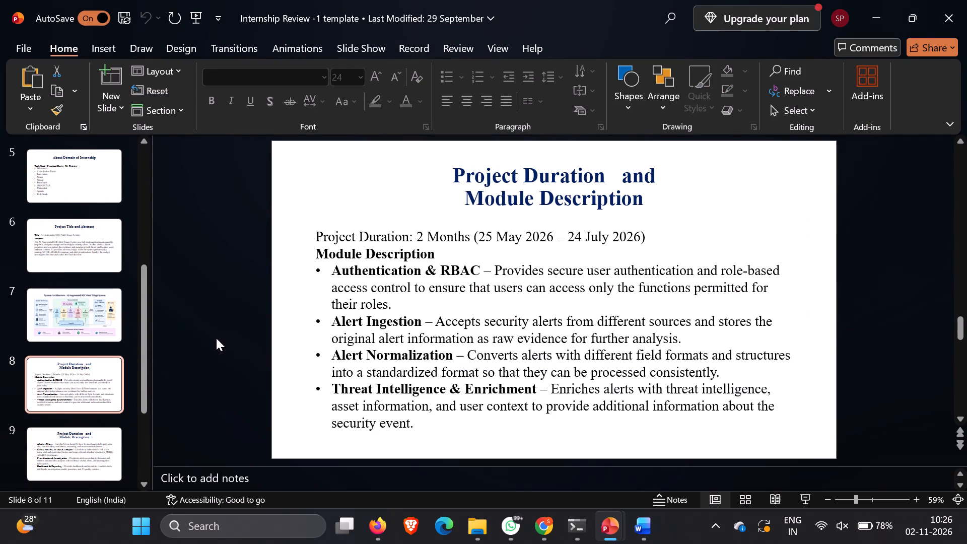
pyautogui.scroll(-1, 375, 324)
pyautogui.click(95, 292)
pyautogui.hotkey('alt', 'Tab')
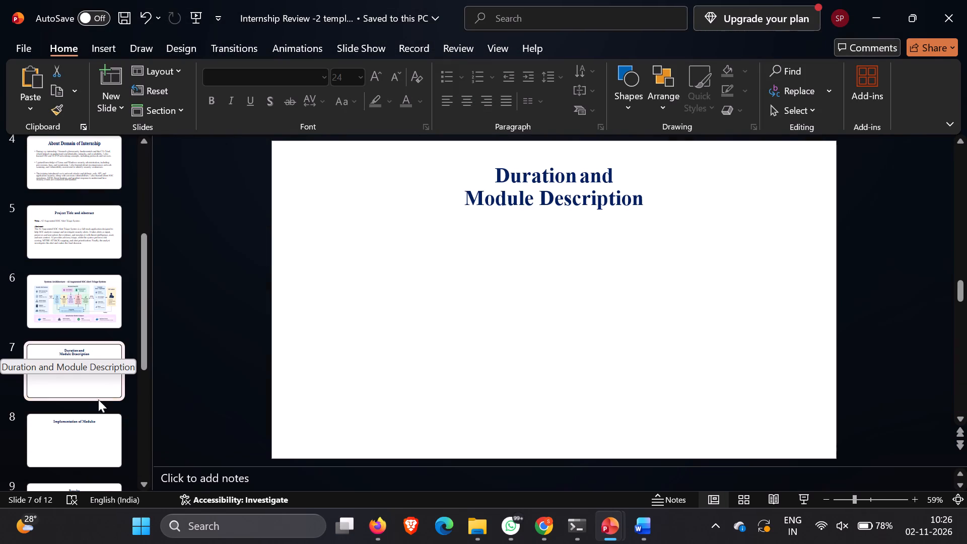
pyautogui.hotkey('alt', 'Tab')
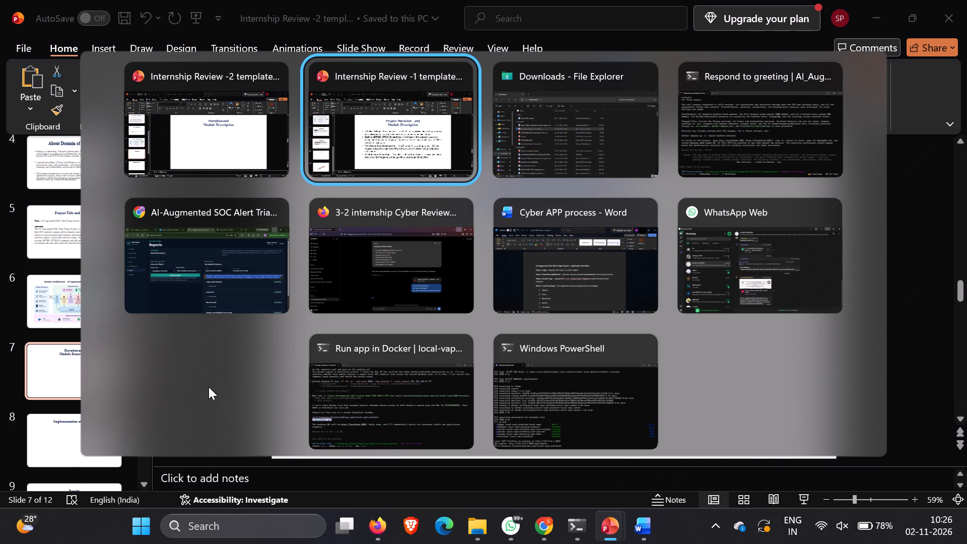
pyautogui.hotkey('alt', 'Tab')
pyautogui.hotkey('alt', 'Tab')
pyautogui.hotkey('alt', 'Tab')
pyautogui.hotkey('alt', 'Tab')
pyautogui.hotkey('alt', 'Tab')
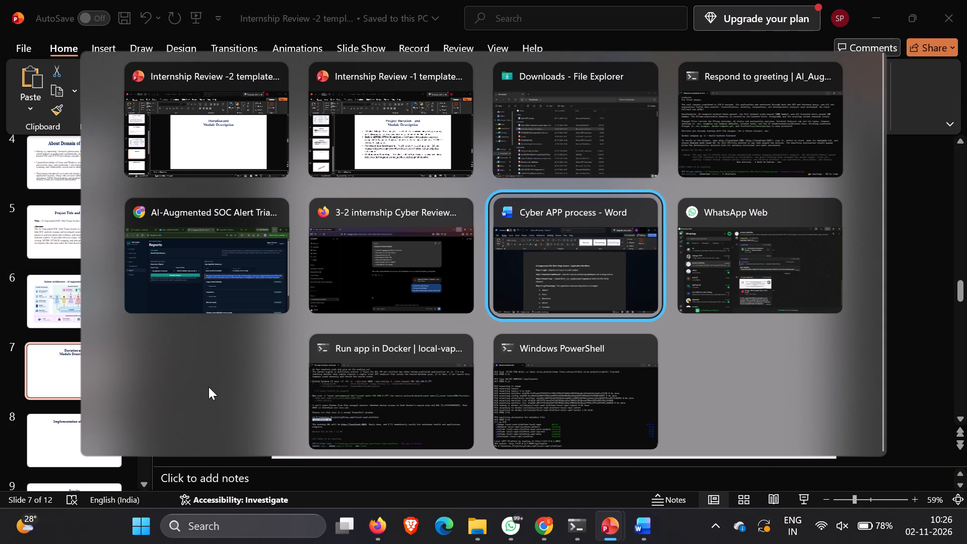
pyautogui.hotkey('alt', 'Tab')
pyautogui.hotkey('alt', 'Tab')
pyautogui.hotkey('alt', 'Tab')
pyautogui.hotkey('alt', 'Tab')
pyautogui.hotkey('alt', 'Tab')
pyautogui.hotkey('alt', 'Tab')
pyautogui.hotkey('alt', 'Tab')
pyautogui.hotkey('alt', 'Tab')
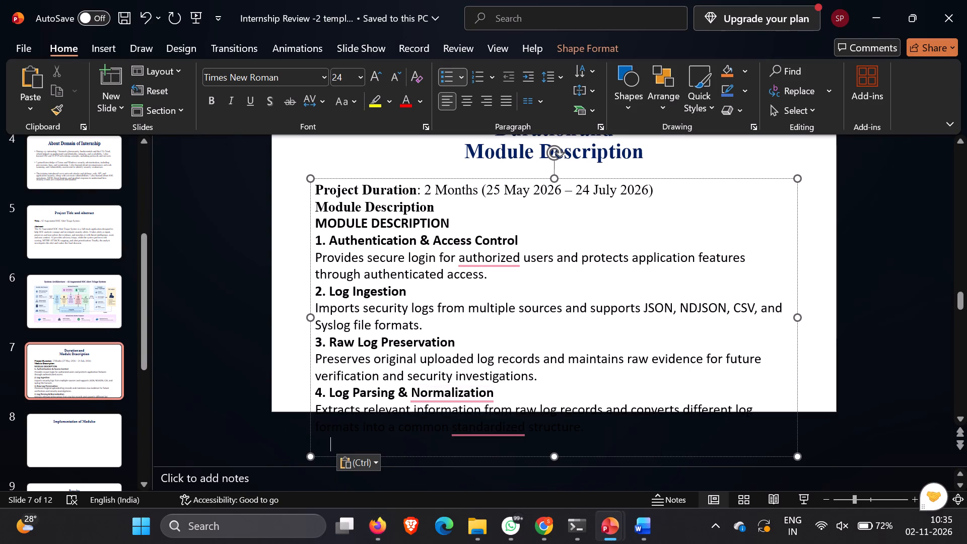
# Delete the duplicate all-caps "MODULE DESCRIPTION" line from the pasted text.
pyautogui.moveTo(456, 221); pyautogui.dragTo(347, 229)
pyautogui.press('BackSpace')
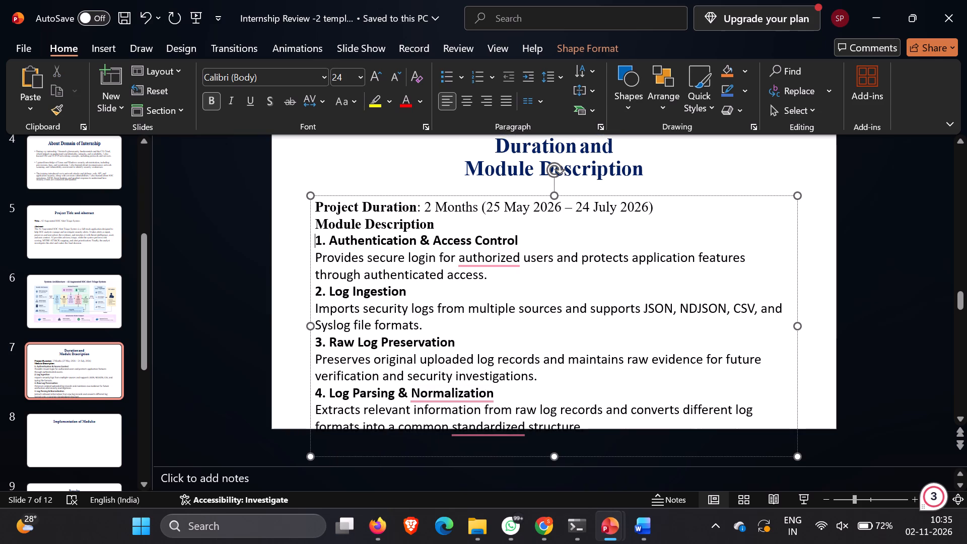
# Move the slide 7 text box up slightly, closer to the slide title.
pyautogui.moveTo(440, 196); pyautogui.dragTo(442, 185)
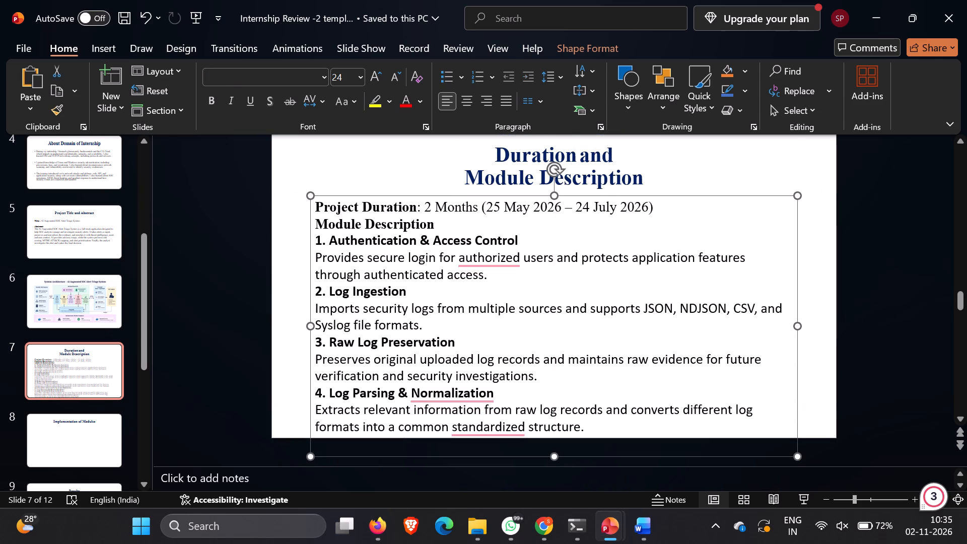
pyautogui.click(954, 329)
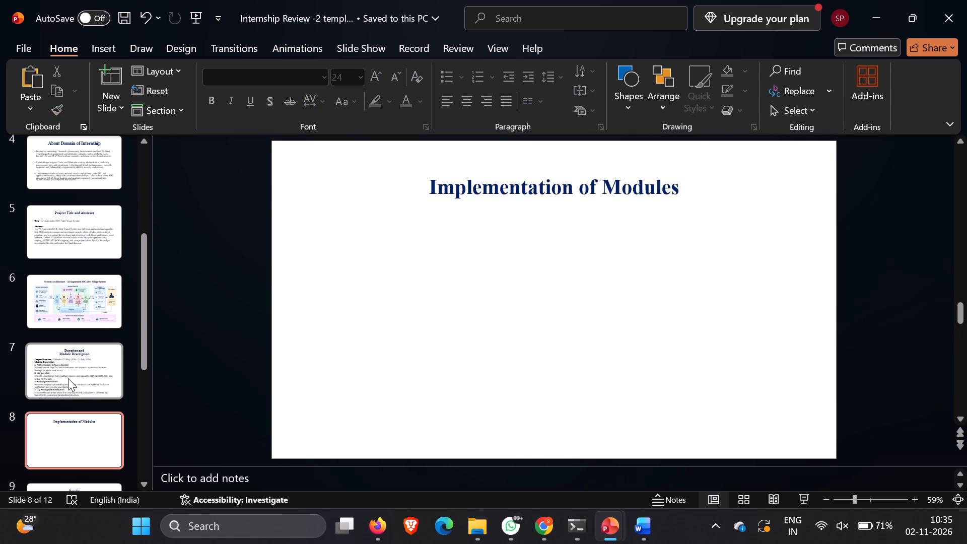
pyautogui.click(68, 378)
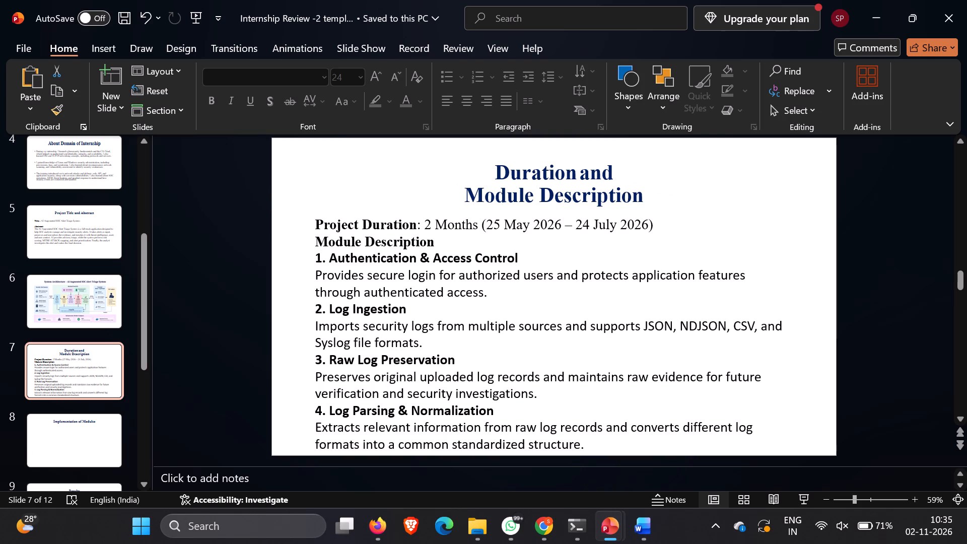
# Set the font of the four numbered module entries on slide 7 to Times New Roman.
pyautogui.moveTo(315, 257); pyautogui.dragTo(366, 284)
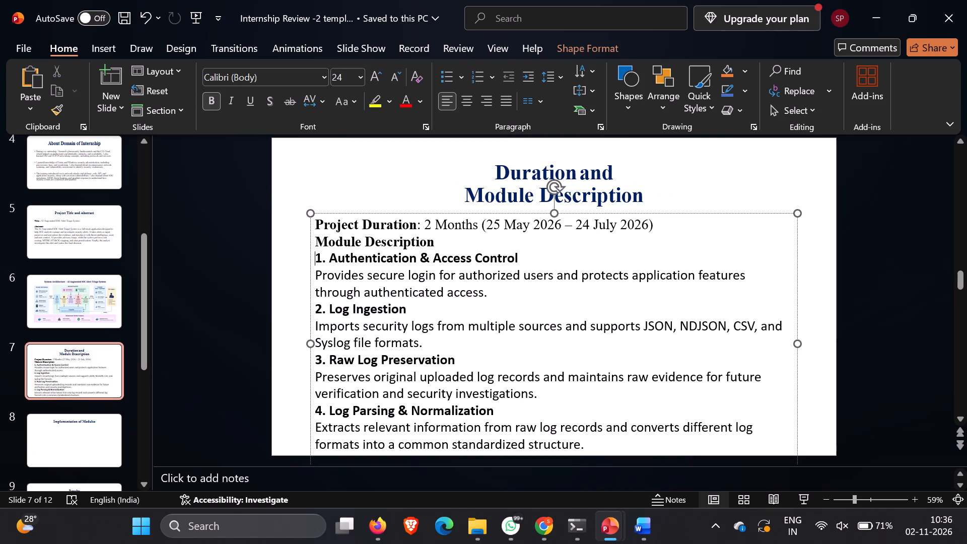
pyautogui.moveTo(366, 284); pyautogui.dragTo(591, 440)
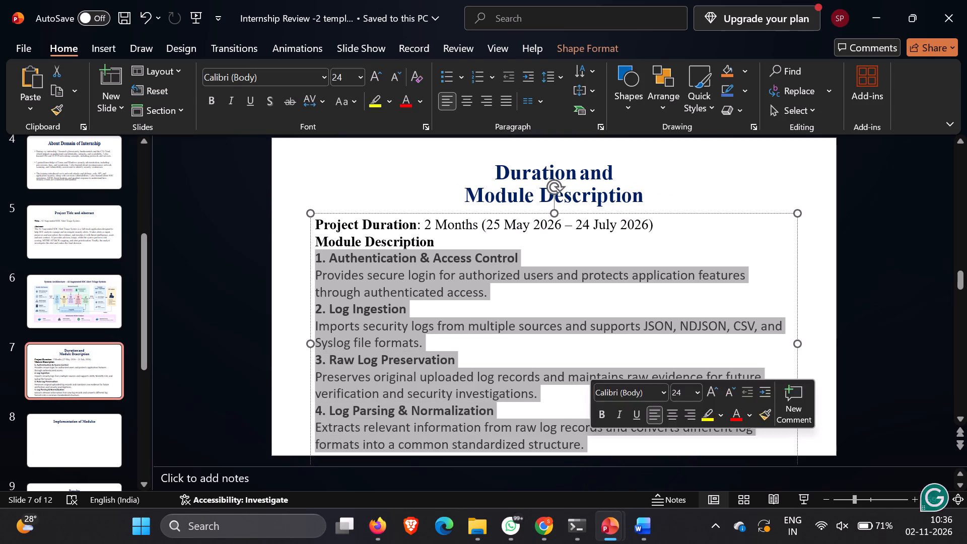
pyautogui.click(272, 74)
pyautogui.write('ti')
pyautogui.press('Return')
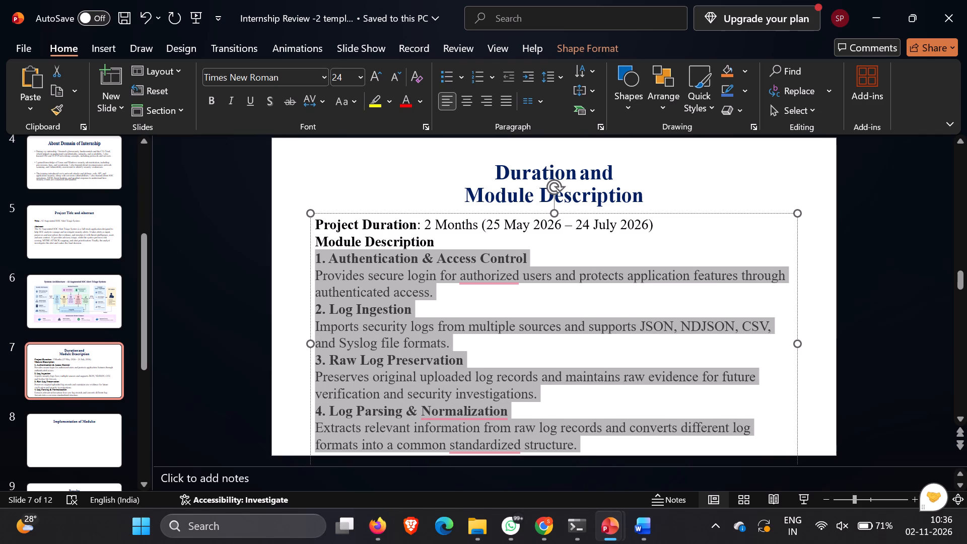
pyautogui.click(861, 259)
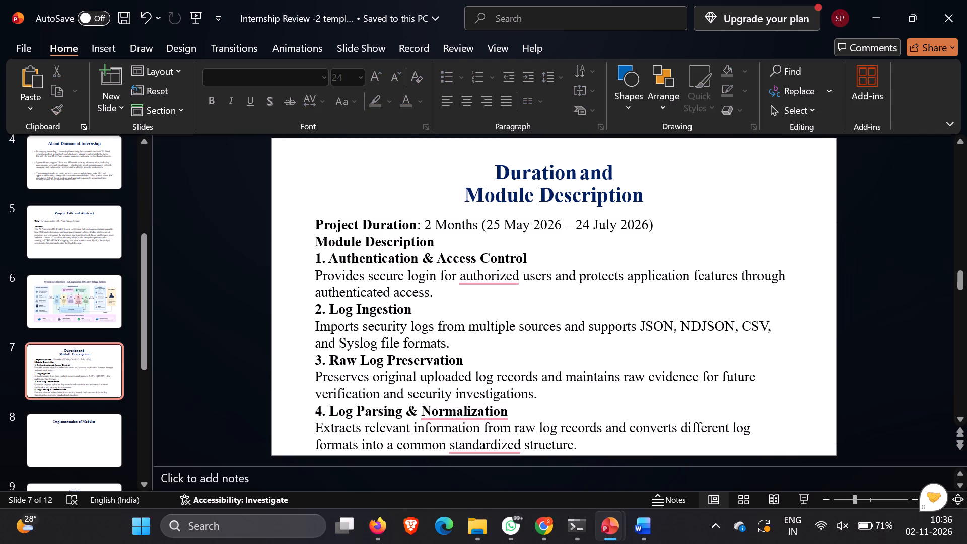
pyautogui.tripleClick(410, 242)
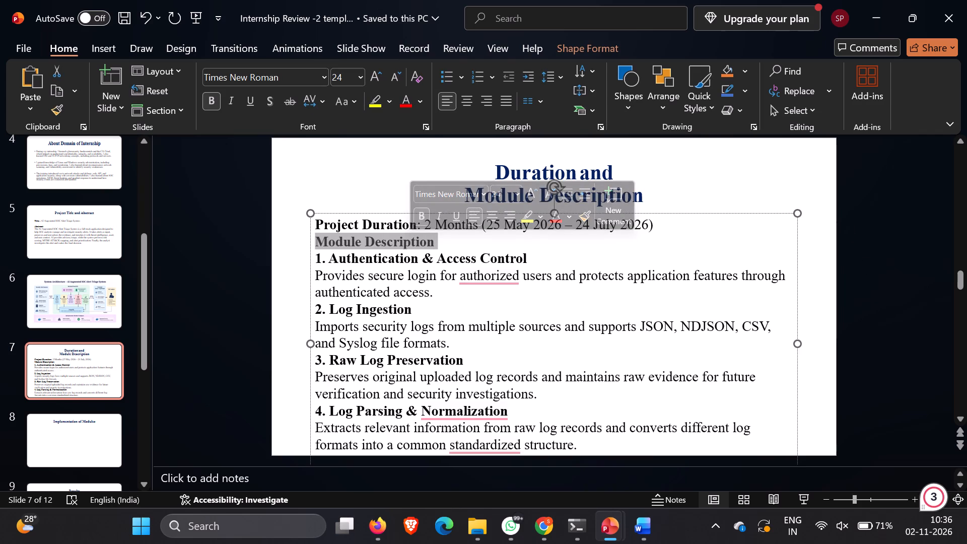
pyautogui.click(926, 293)
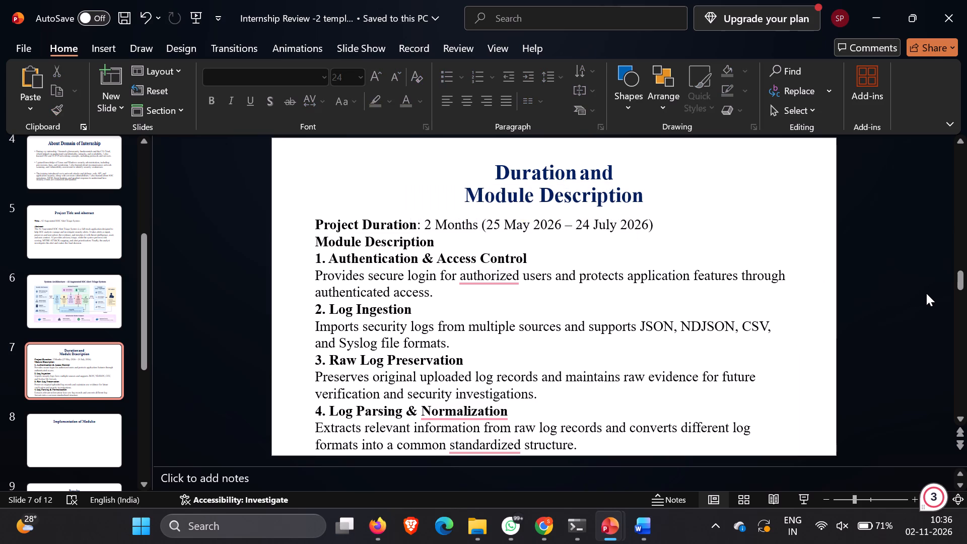
# Compare slide 7 with ChatGPT's Module Description (Part 1) and the matching Module Description slide in Internship Review -1.
pyautogui.hotkey('alt', 'Tab')
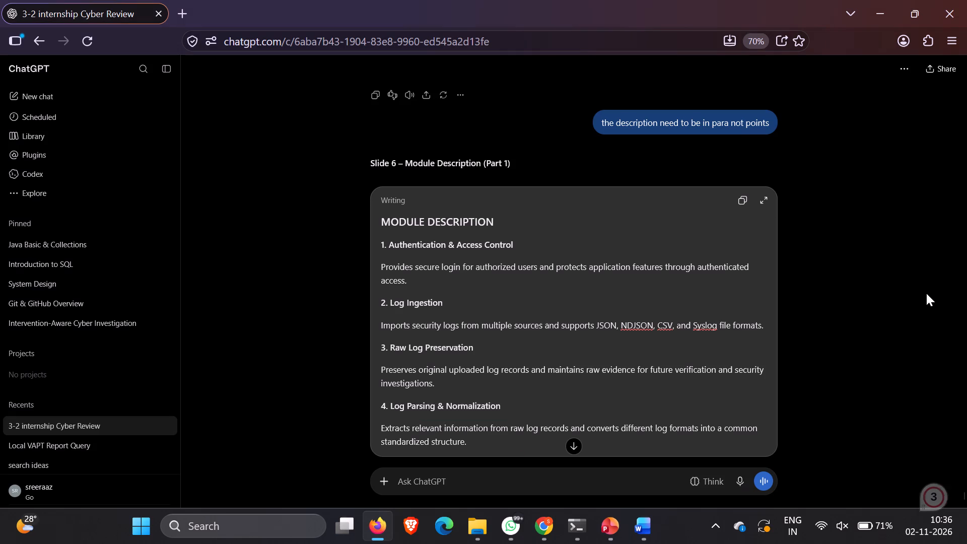
pyautogui.scroll(1, 926, 293)
pyautogui.hotkey('alt', 'Tab')
pyautogui.hotkey('alt', 'Tab')
pyautogui.keyDown('alt'); pyautogui.scroll(1, 926, 293); pyautogui.keyUp('alt')
pyautogui.hotkey('alt', 'Tab')
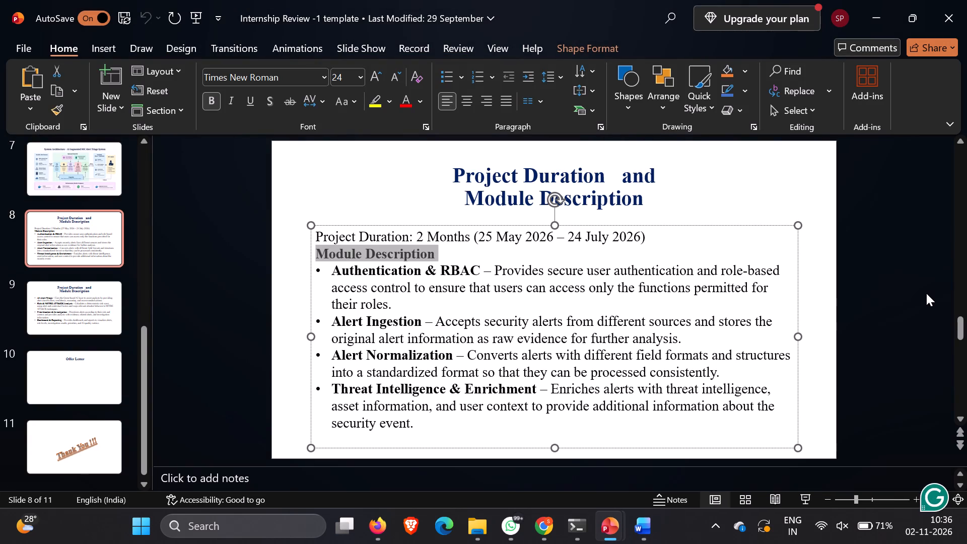
pyautogui.hotkey('alt', 'Tab')
pyautogui.scroll(1, 926, 293)
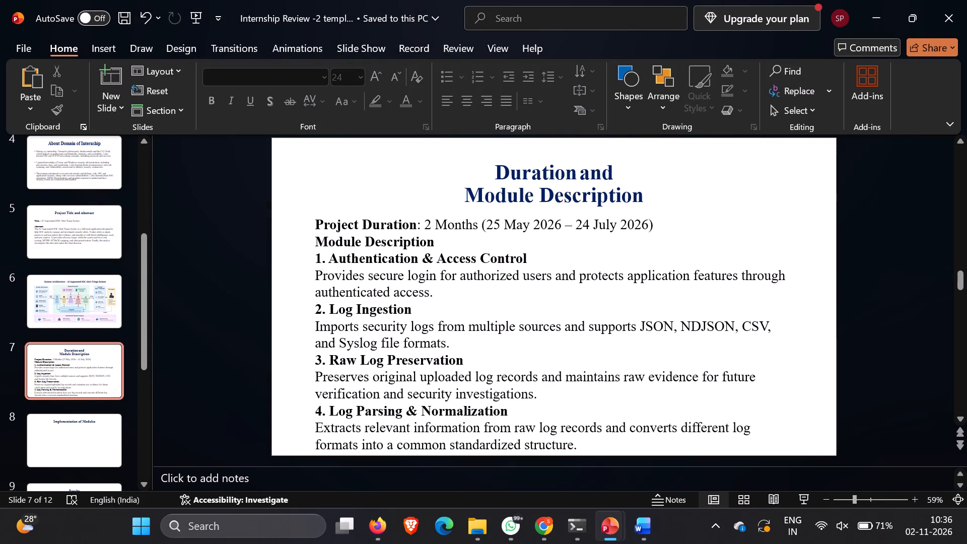
pyautogui.click(325, 265)
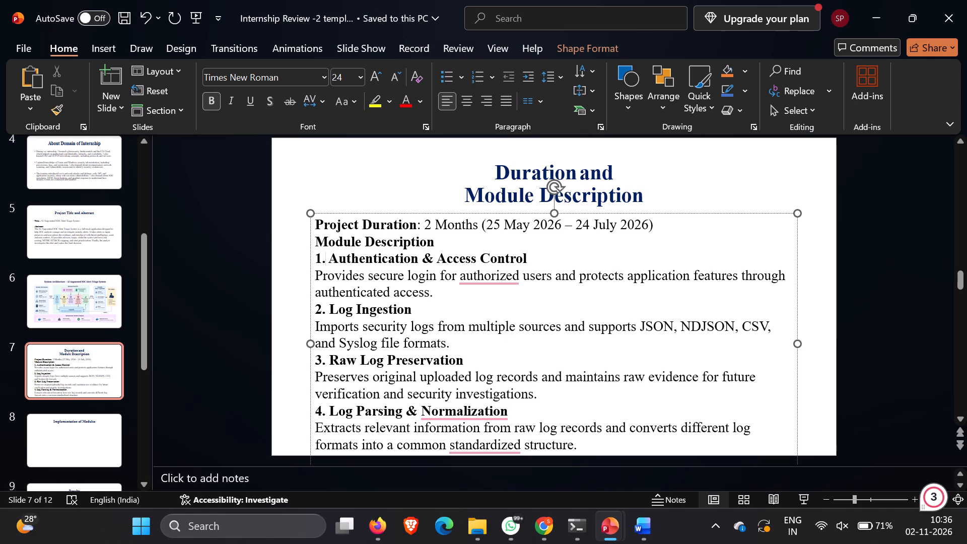
pyautogui.click(867, 309)
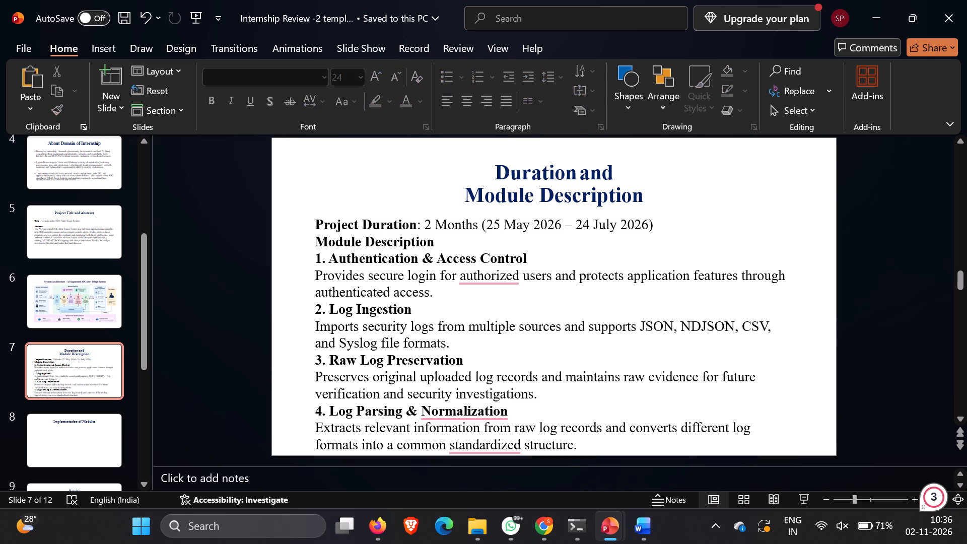
pyautogui.click(571, 181)
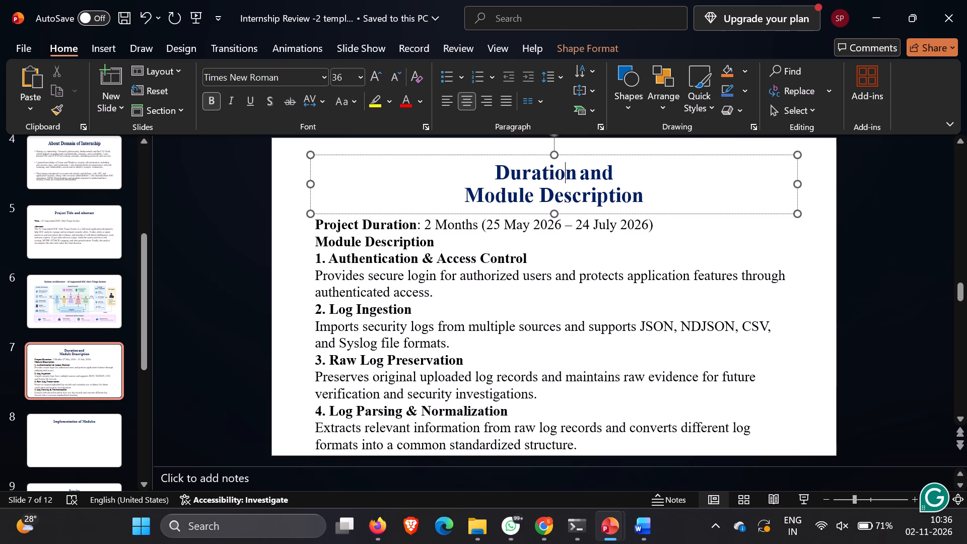
# Insert a new blank slide after slide 7, before Implementation of Modules.
pyautogui.scroll(-1, 340, 410)
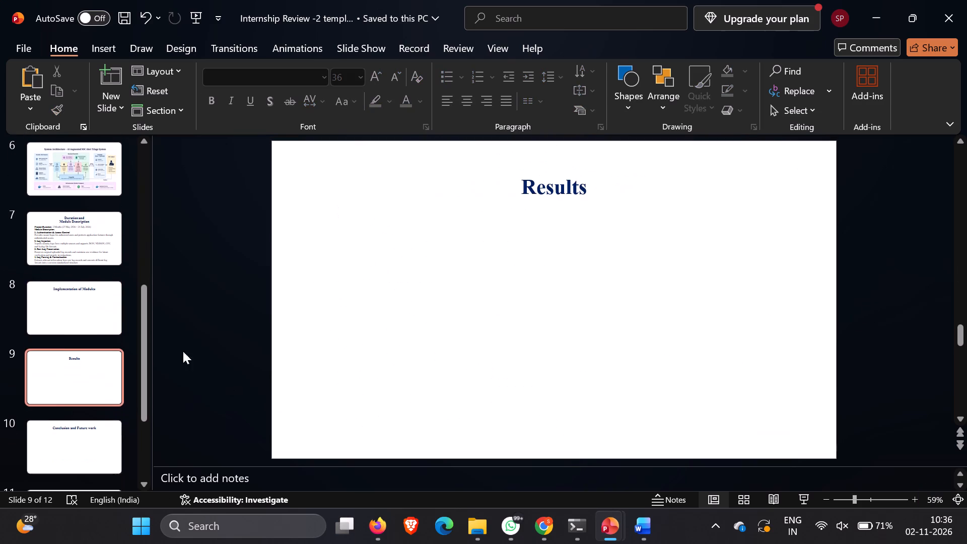
pyautogui.click(105, 260)
pyautogui.rightClick(105, 260)
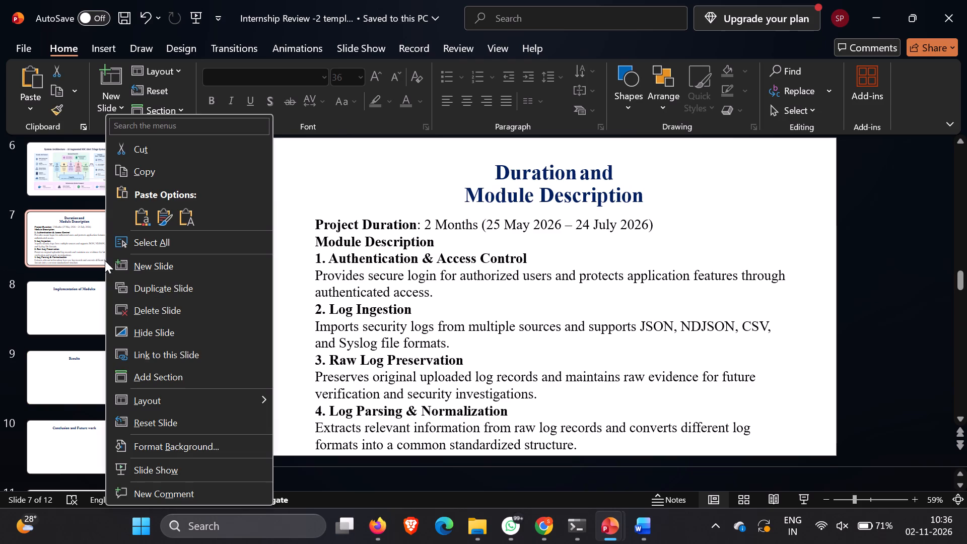
pyautogui.click(149, 271)
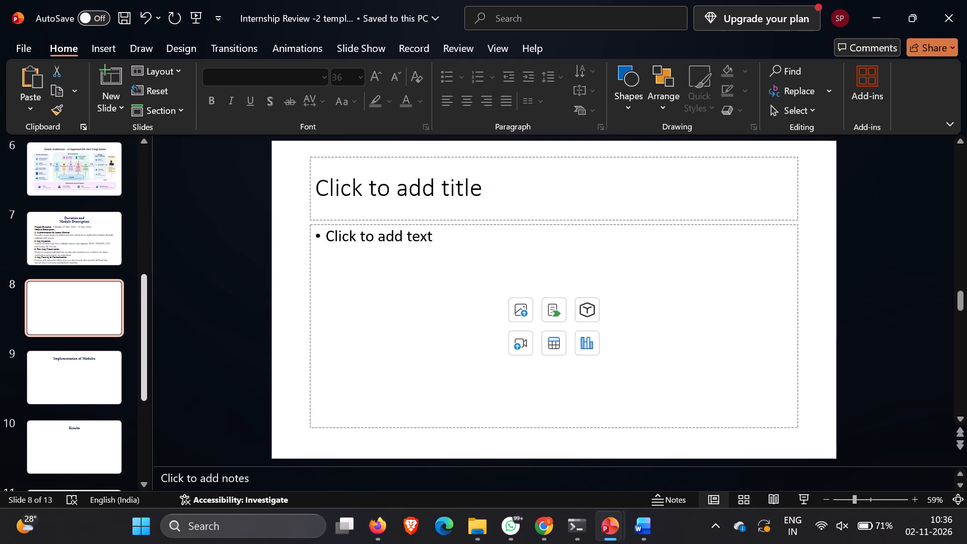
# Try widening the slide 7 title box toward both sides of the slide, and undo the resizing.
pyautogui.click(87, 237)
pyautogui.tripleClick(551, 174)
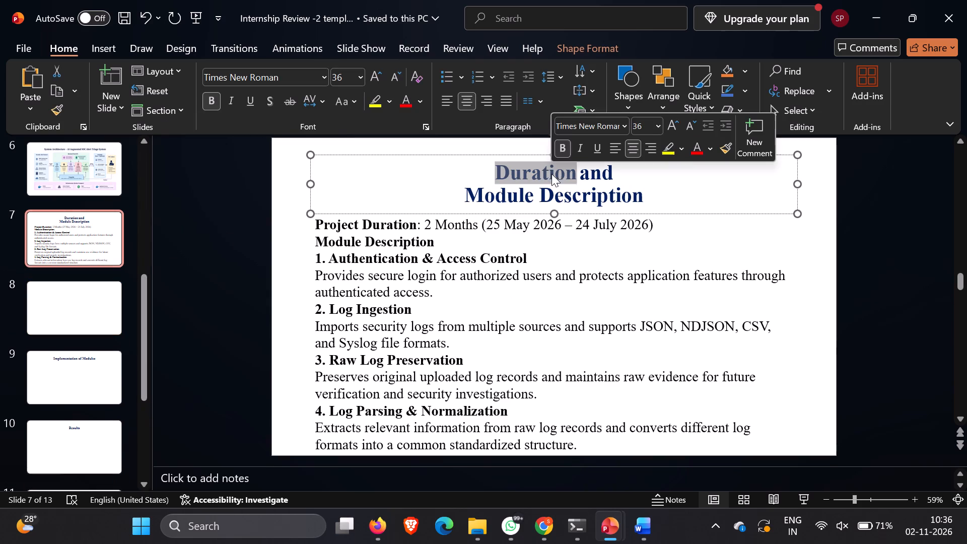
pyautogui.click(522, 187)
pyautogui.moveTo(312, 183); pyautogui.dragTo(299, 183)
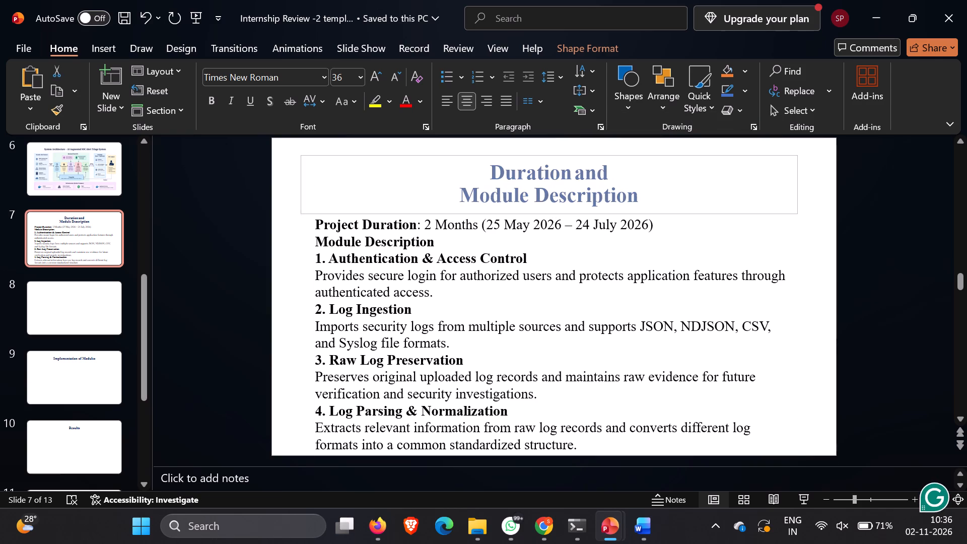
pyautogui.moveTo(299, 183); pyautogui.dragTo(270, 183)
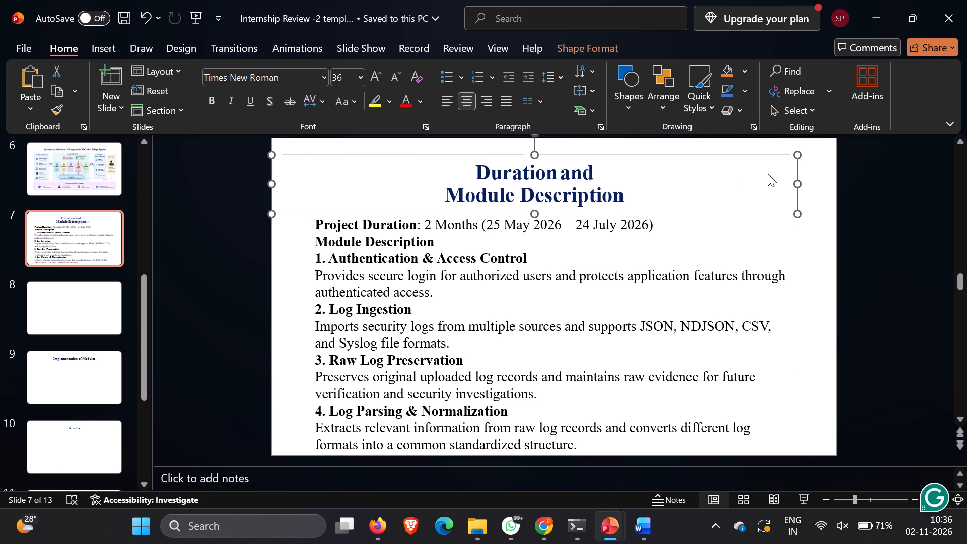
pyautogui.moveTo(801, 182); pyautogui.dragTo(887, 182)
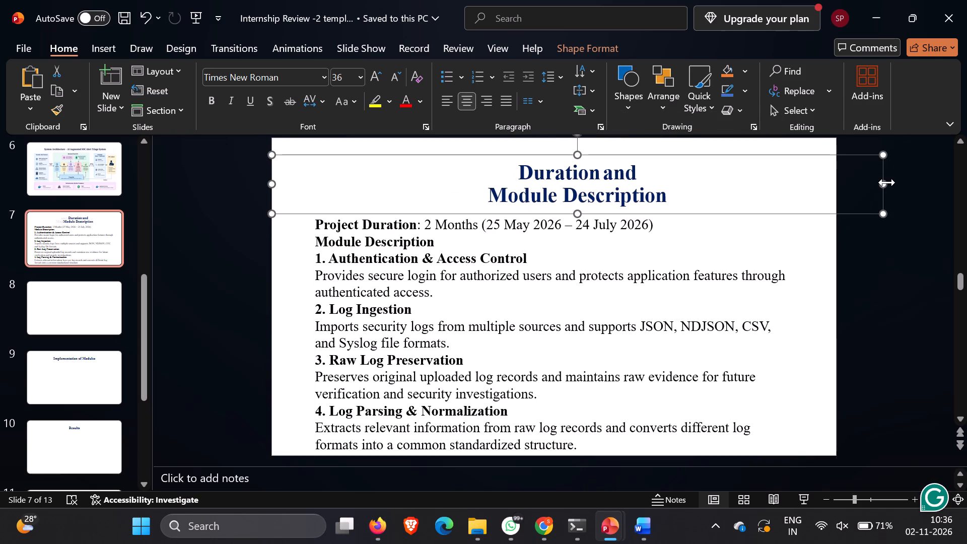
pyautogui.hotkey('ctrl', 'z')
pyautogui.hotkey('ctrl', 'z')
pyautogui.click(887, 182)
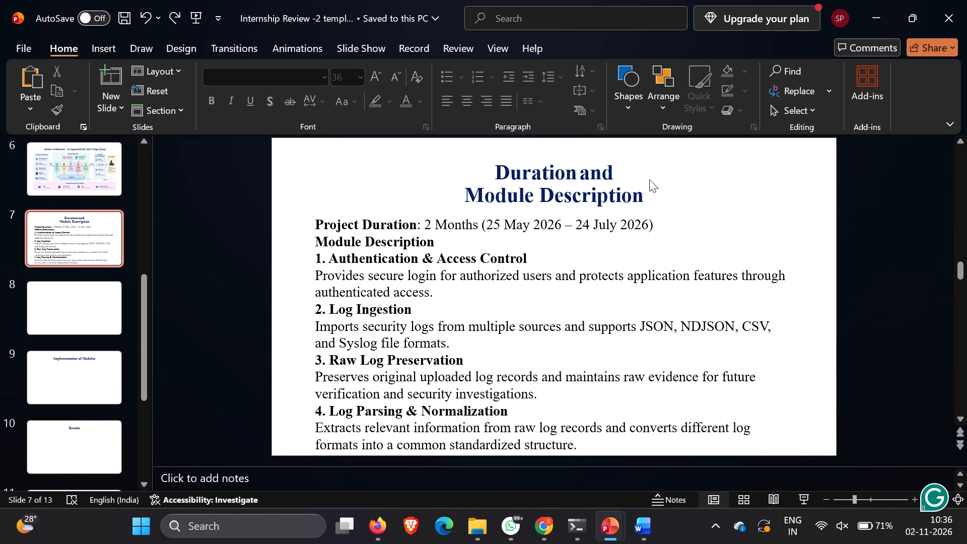
# Join the two-line slide 7 title into a single line reading "Duration and Module Description".
pyautogui.click(464, 195)
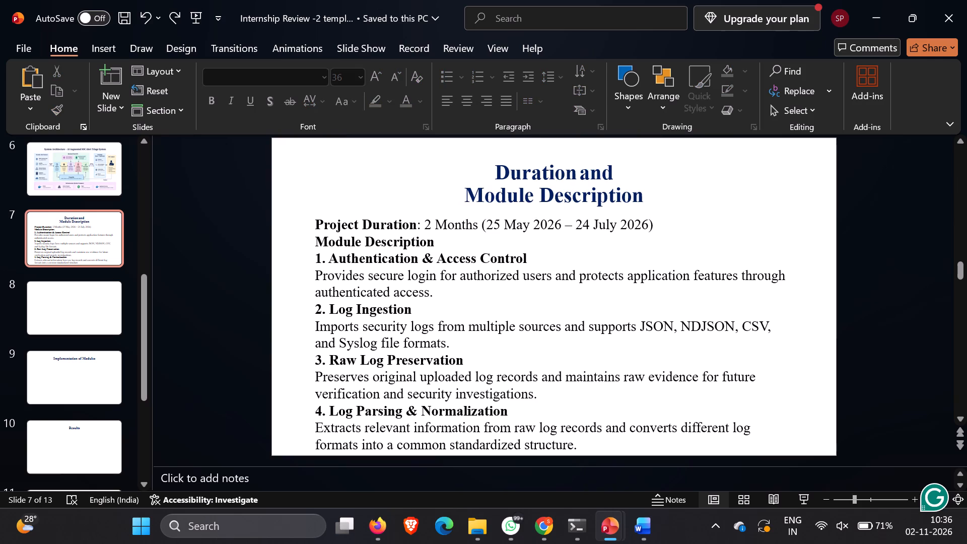
pyautogui.click(471, 196)
pyautogui.press('BackSpace')
pyautogui.press('space')
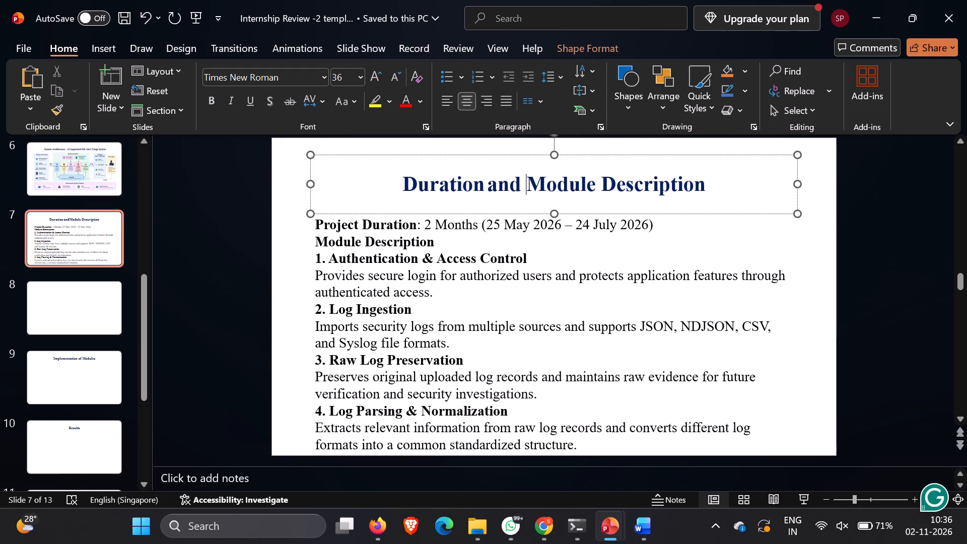
pyautogui.click(844, 259)
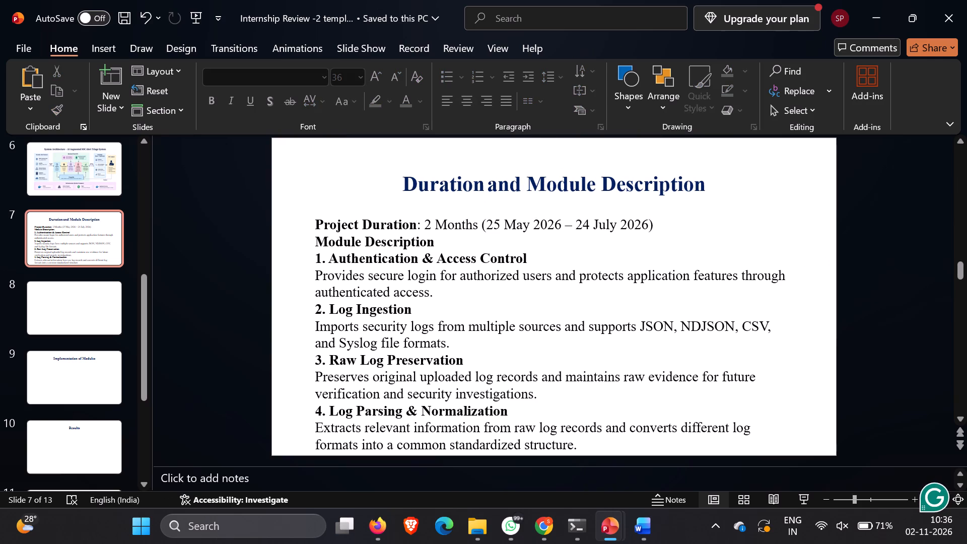
# Move the slide 7 title box slightly up toward the slide's top edge, keeping it horizontally centred.
pyautogui.click(657, 185)
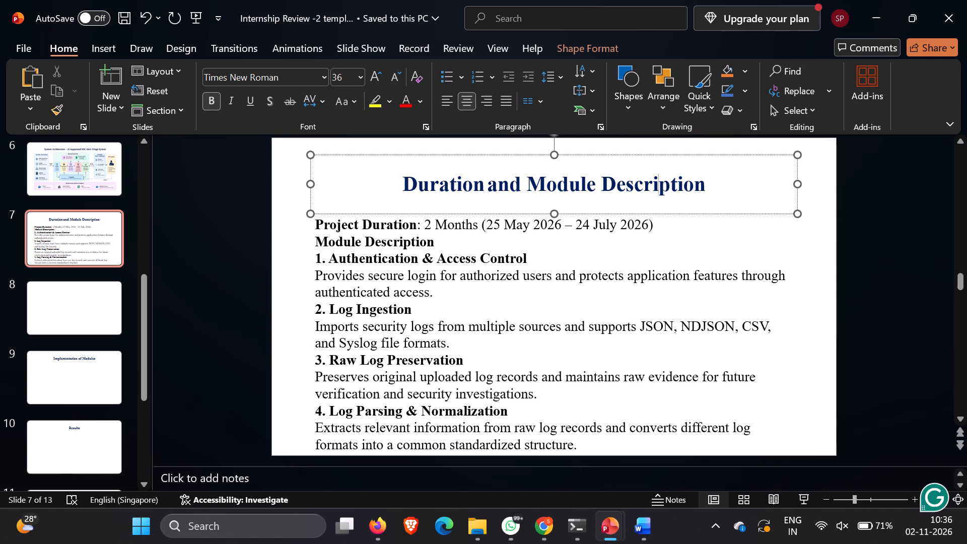
pyautogui.moveTo(628, 154); pyautogui.dragTo(629, 149)
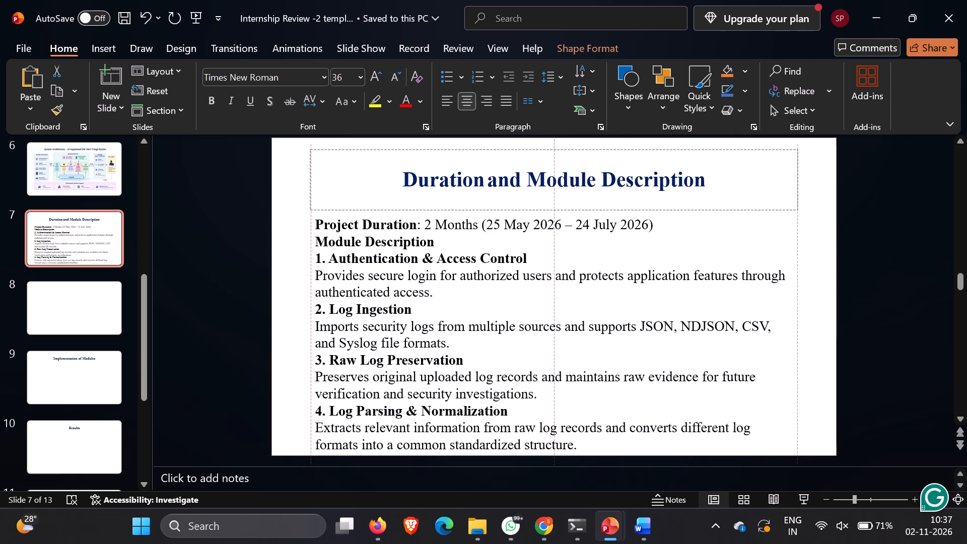
pyautogui.moveTo(629, 149); pyautogui.dragTo(628, 143)
pyautogui.click(868, 244)
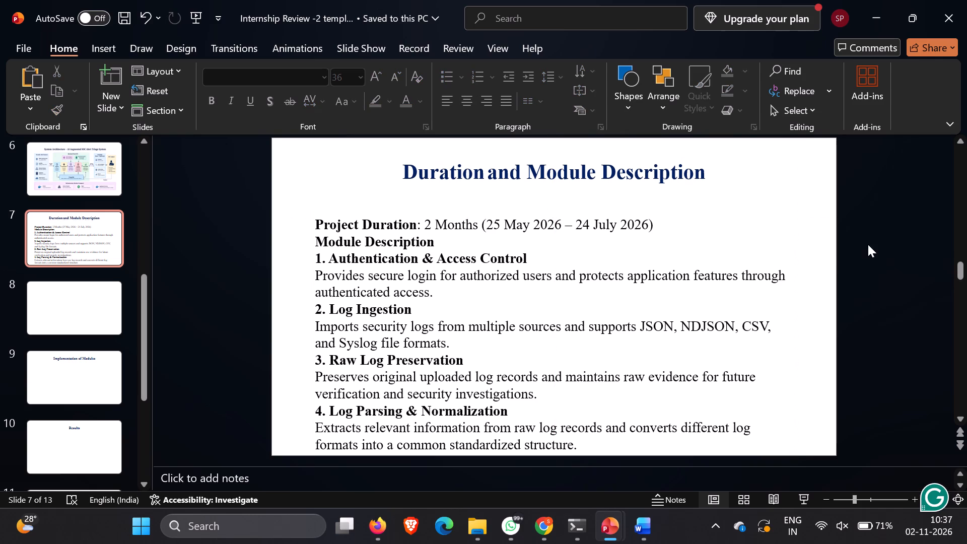
# Move the slide 7 body text box up slightly so all four module entries fit, keeping it aligned with the slide's centre.
pyautogui.click(555, 224)
pyautogui.moveTo(532, 210); pyautogui.dragTo(532, 202)
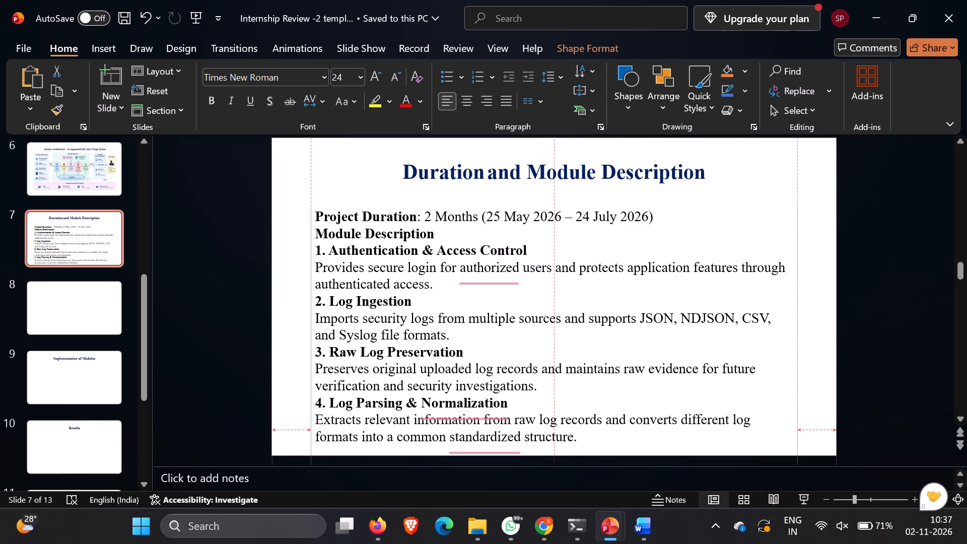
pyautogui.moveTo(532, 202); pyautogui.dragTo(528, 201)
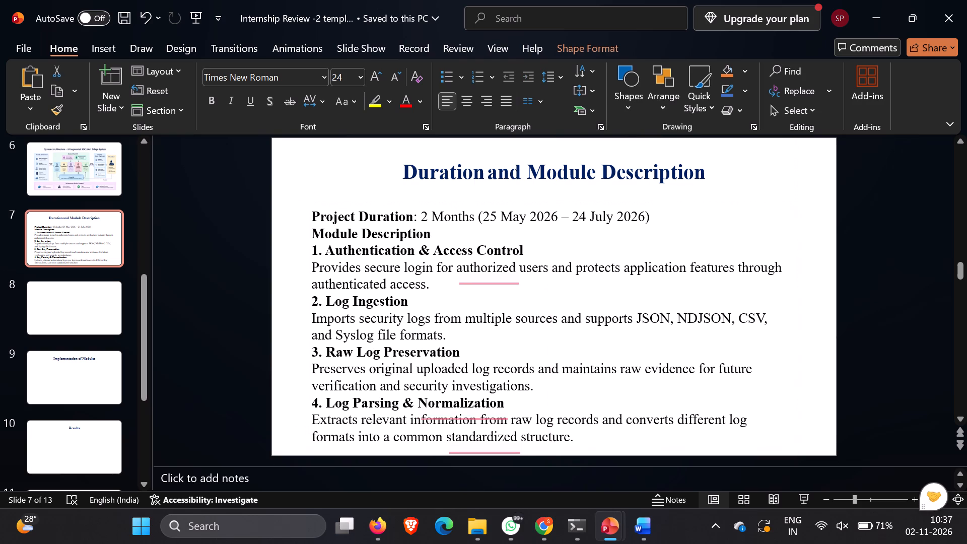
pyautogui.moveTo(528, 201); pyautogui.dragTo(534, 198)
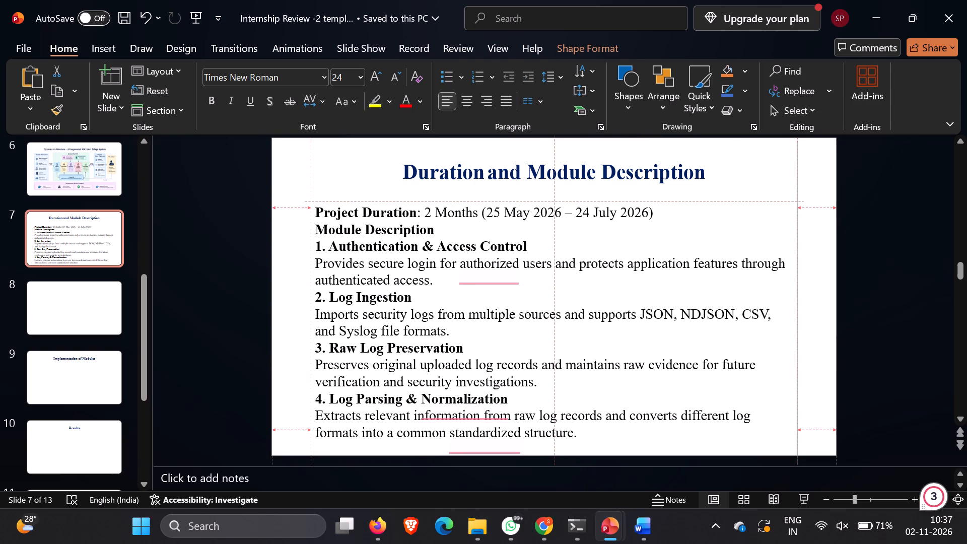
pyautogui.moveTo(534, 198); pyautogui.dragTo(534, 197)
pyautogui.moveTo(534, 197); pyautogui.dragTo(535, 197)
pyautogui.click(872, 226)
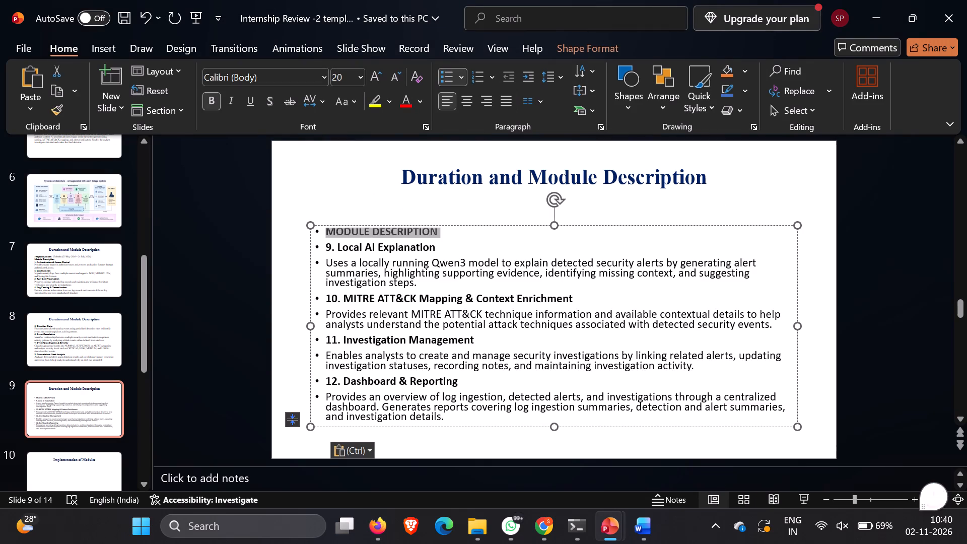
pyautogui.moveTo(352, 226); pyautogui.dragTo(340, 227)
pyautogui.press('BackSpace')
pyautogui.press('BackSpace')
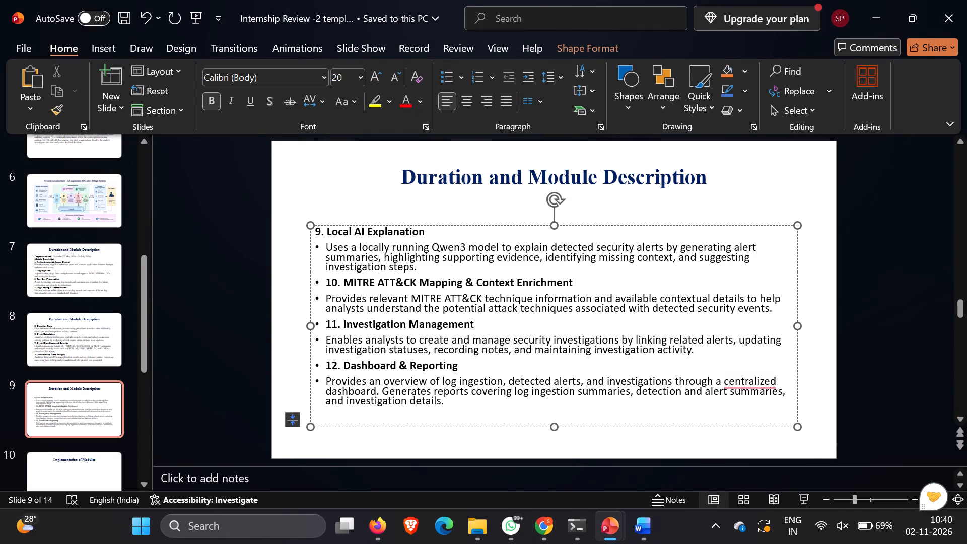
pyautogui.hotkey('ctrl', 'z')
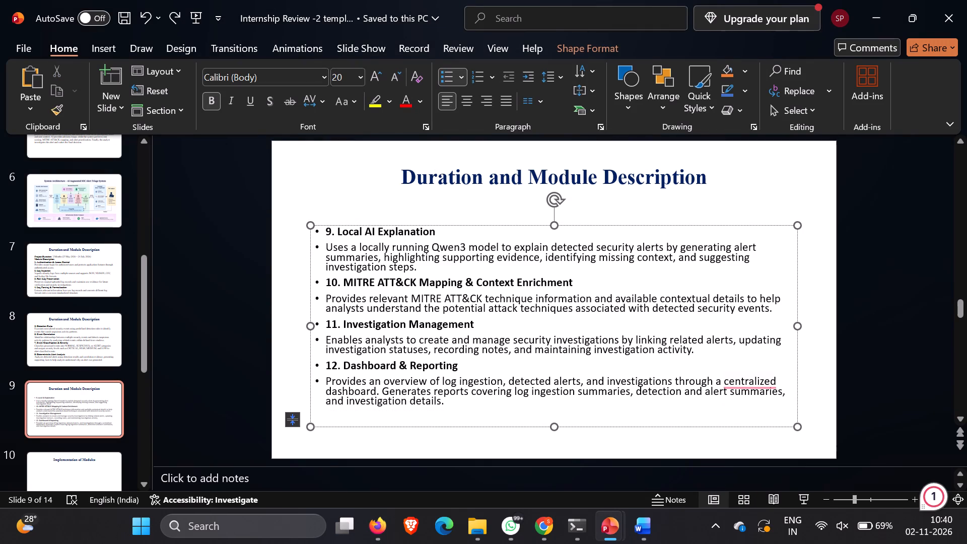
# Using slide 7 as the formatting reference, remove the bullets from the headings and descriptions of modules 9 and 10 on slide 9.
pyautogui.click(74, 335)
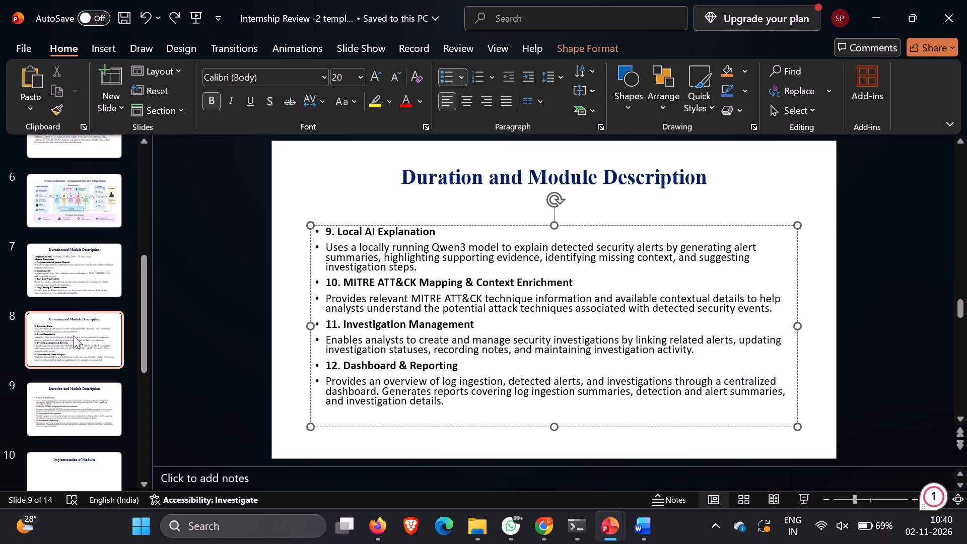
pyautogui.click(113, 249)
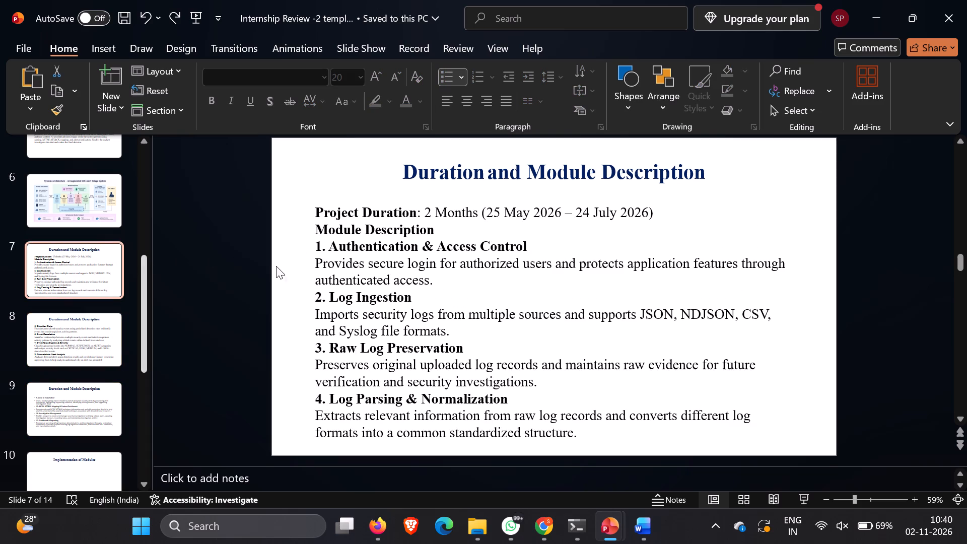
pyautogui.click(77, 407)
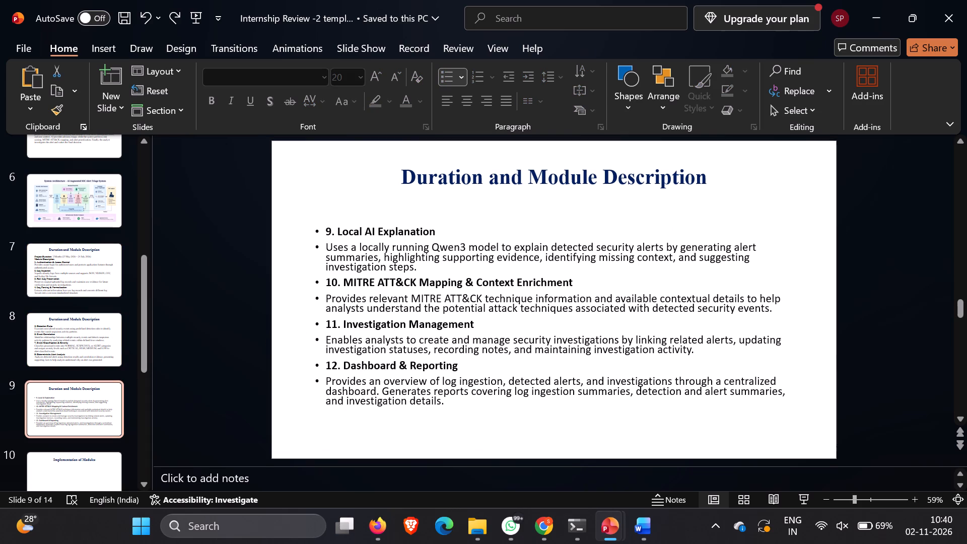
pyautogui.click(325, 235)
pyautogui.press('BackSpace')
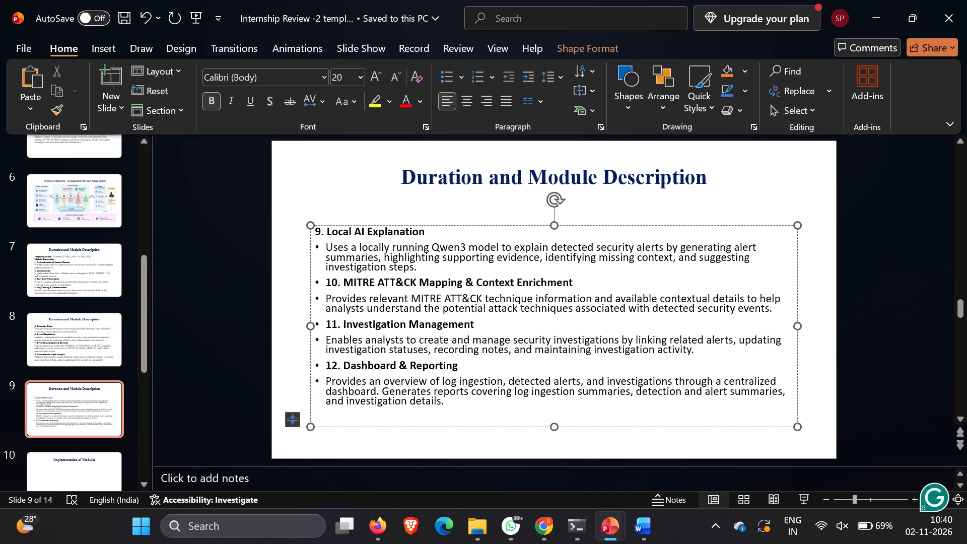
pyautogui.press('Down')
pyautogui.press('BackSpace')
pyautogui.press('Down')
pyautogui.press('Up')
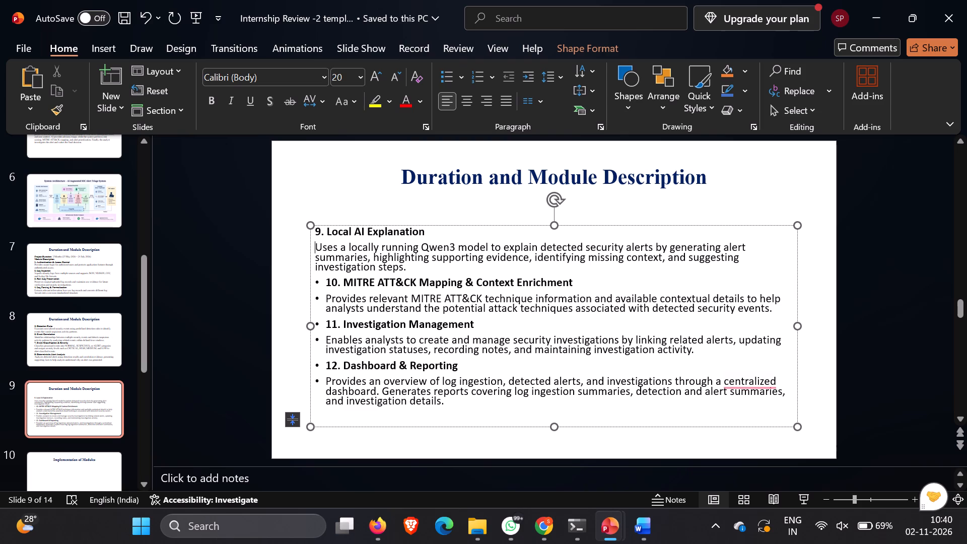
pyautogui.press('Down')
pyautogui.press('Down')
pyautogui.press('Down')
pyautogui.press('BackSpace')
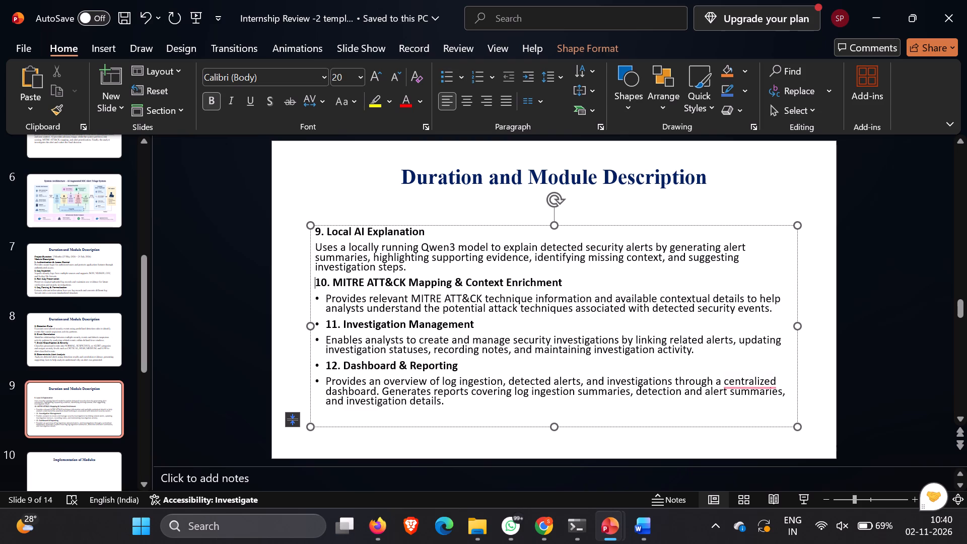
pyautogui.press('Down')
pyautogui.press('Right')
pyautogui.press('Left')
pyautogui.press('BackSpace')
# Remove the bullets from the Investigation Management and Dashboard & Reporting headings and their descriptions on slide 9.
pyautogui.press('Down')
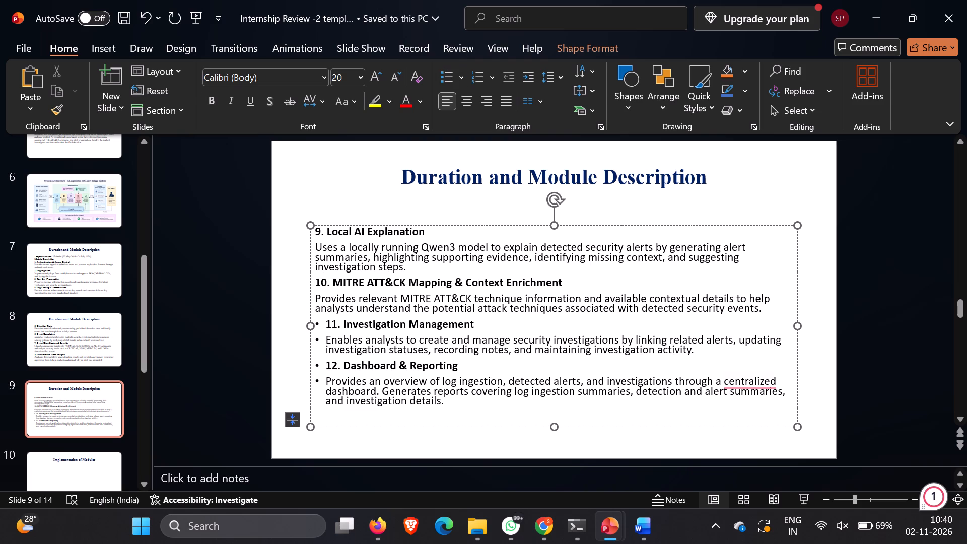
pyautogui.press('Down')
pyautogui.press('BackSpace')
pyautogui.press('Down')
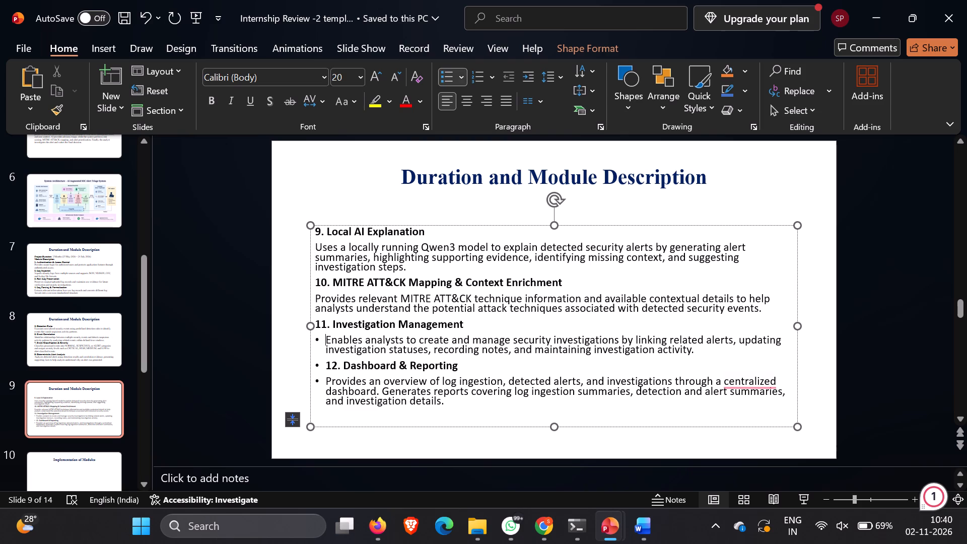
pyautogui.press('BackSpace')
pyautogui.press('Down')
pyautogui.press('Down')
pyautogui.press('BackSpace')
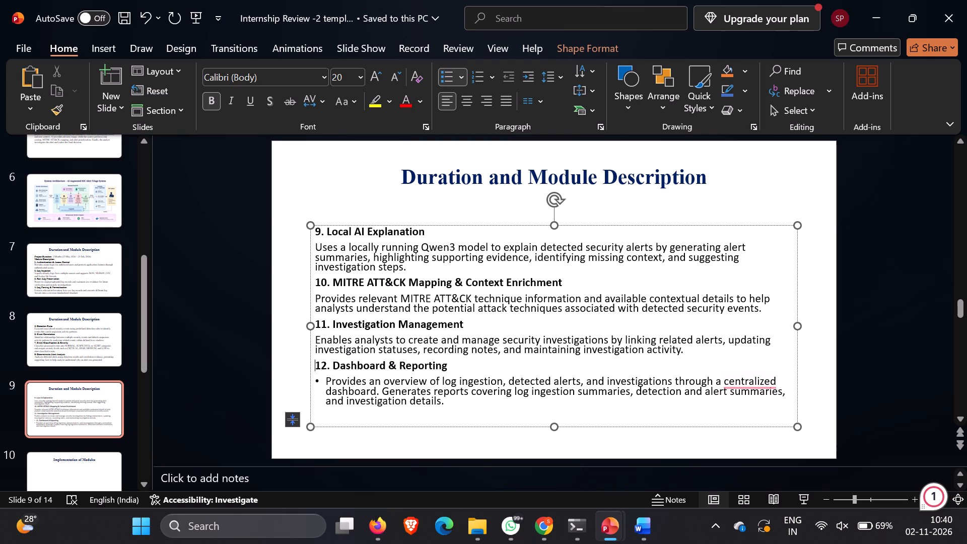
pyautogui.press('Down')
pyautogui.press('BackSpace')
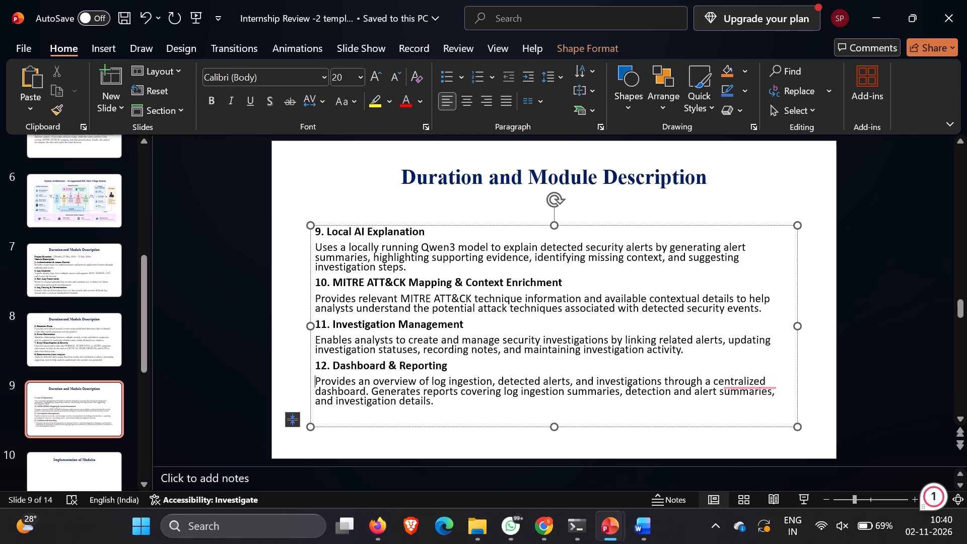
# Set all of slide 9's body text to Times New Roman at font size 24.
pyautogui.moveTo(317, 233); pyautogui.dragTo(478, 404)
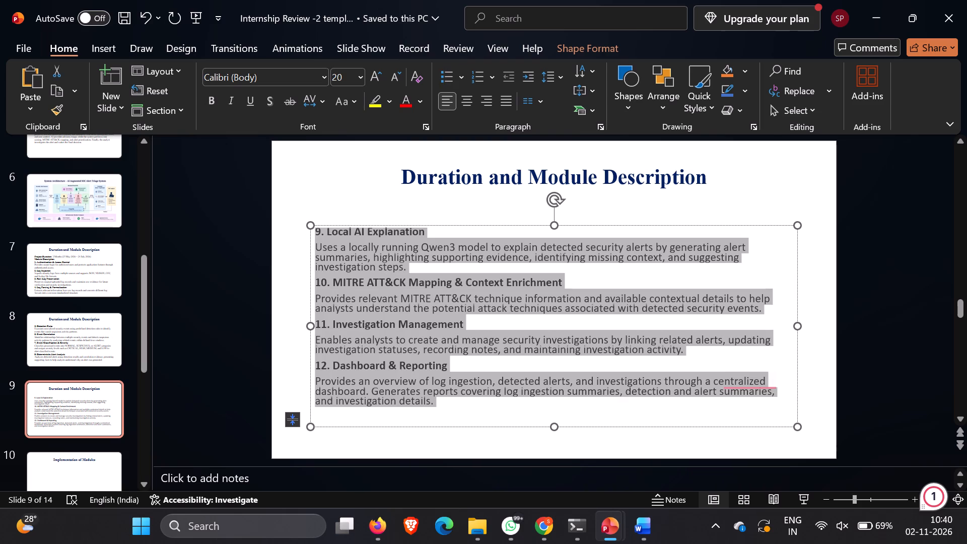
pyautogui.moveTo(478, 404); pyautogui.dragTo(481, 412)
pyautogui.click(522, 363)
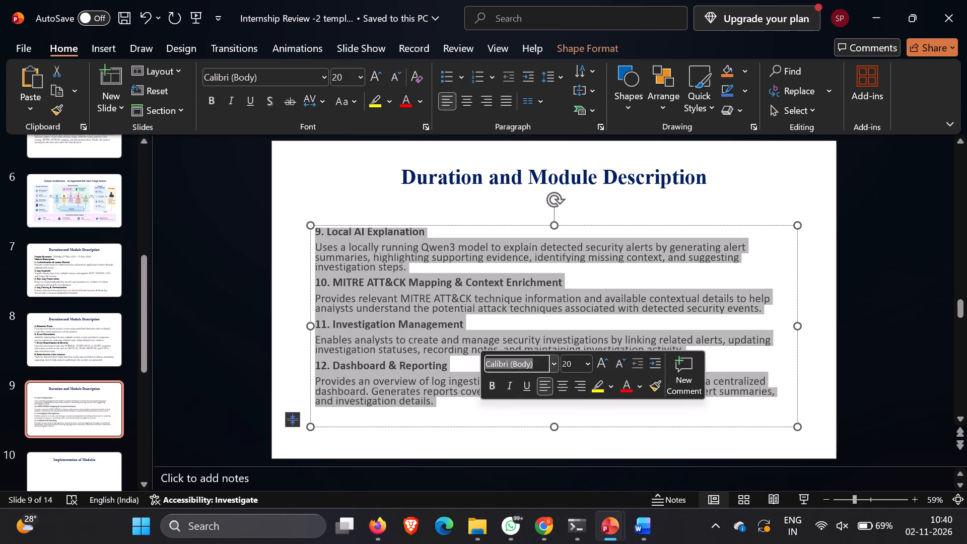
pyautogui.write('ti')
pyautogui.press('Return')
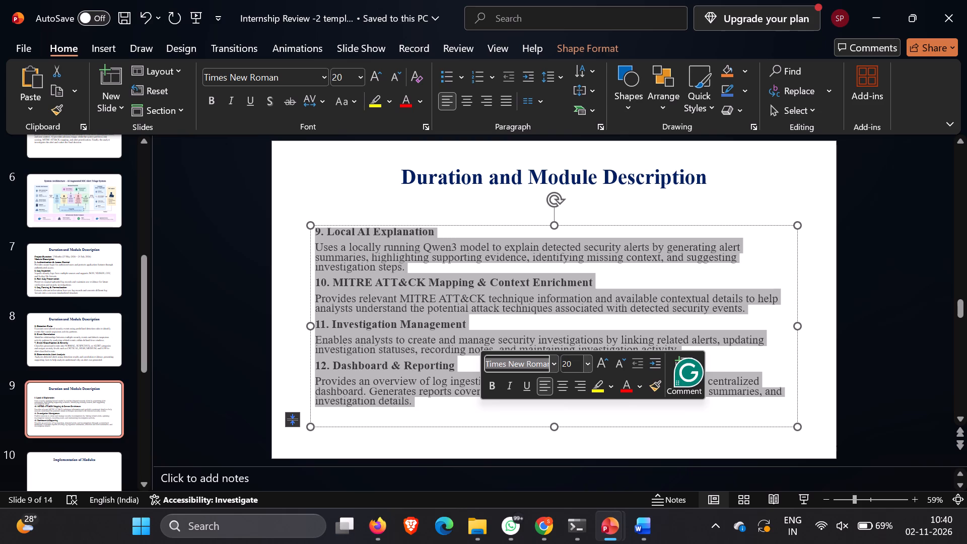
pyautogui.click(581, 363)
pyautogui.write('24')
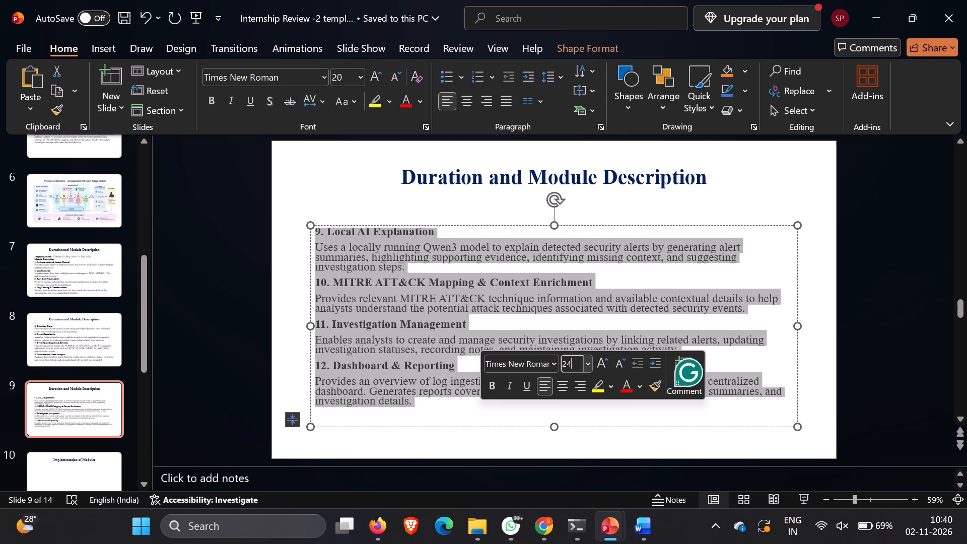
pyautogui.press('Return')
pyautogui.click(890, 307)
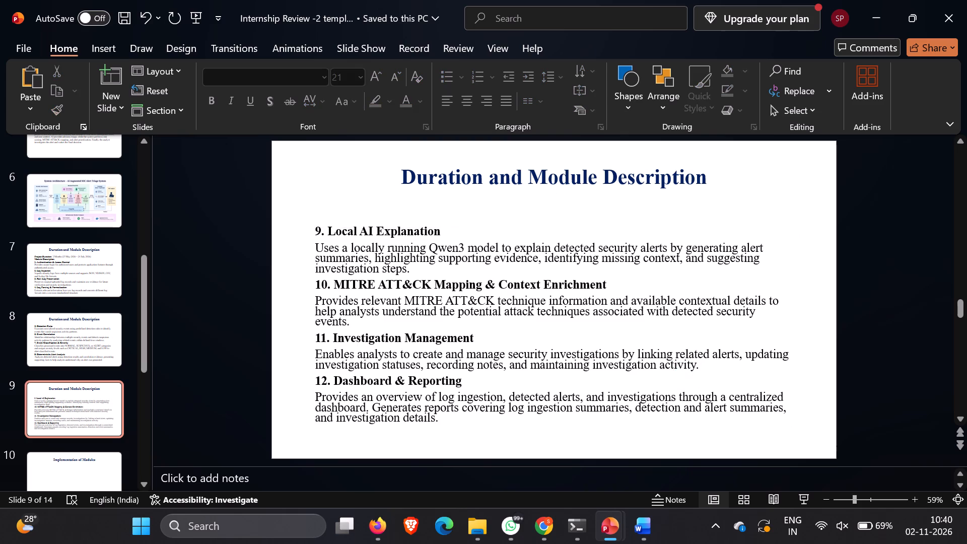
# Move slide 9's body text box up so it sits closer beneath the title.
pyautogui.click(516, 259)
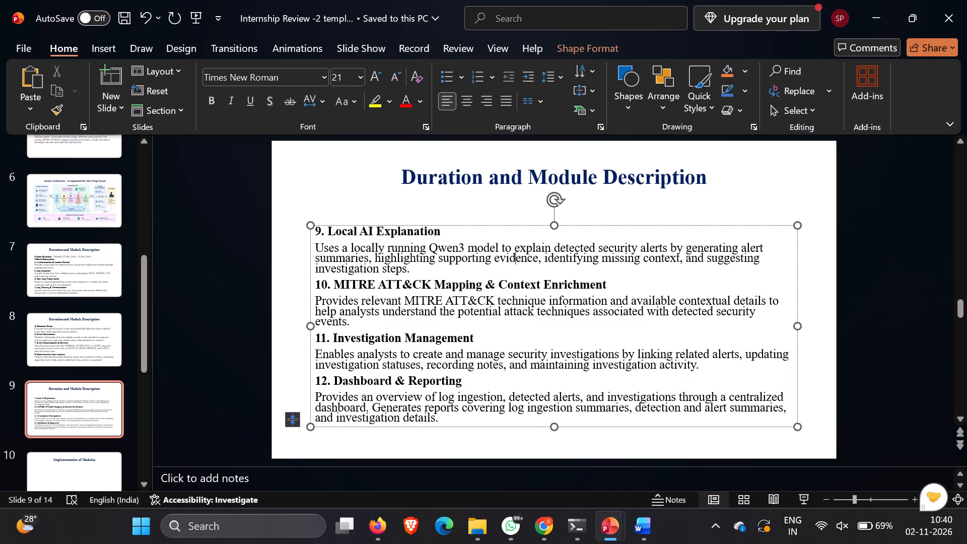
pyautogui.moveTo(487, 224); pyautogui.dragTo(487, 209)
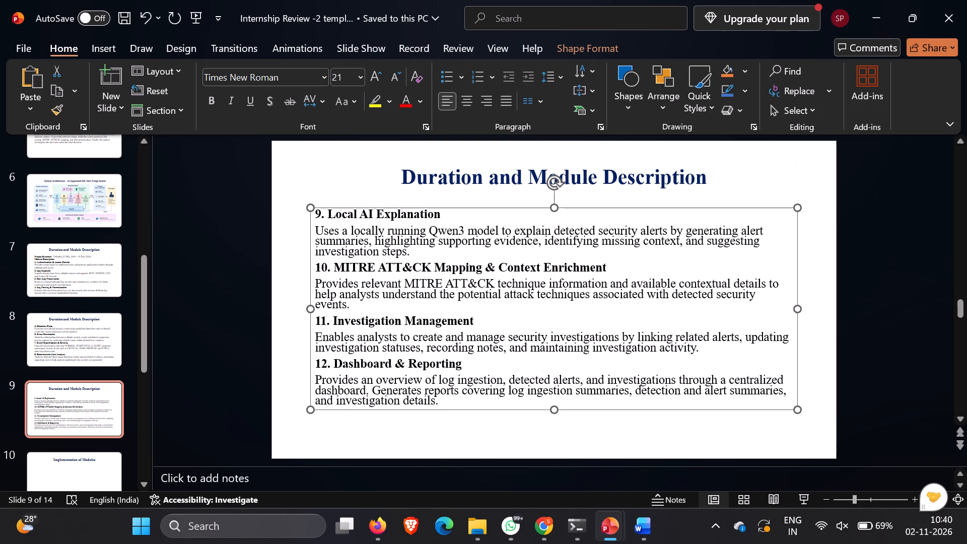
pyautogui.click(737, 346)
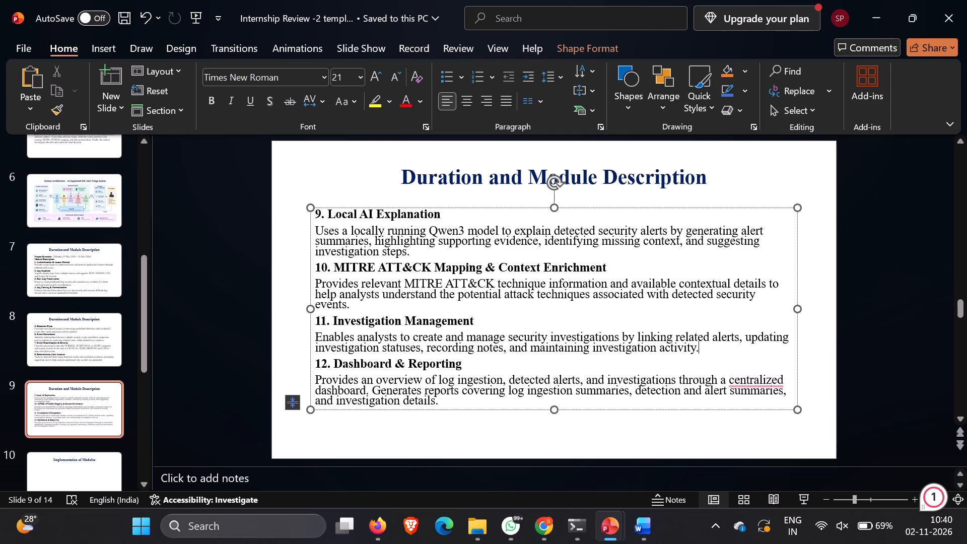
# Insert a blank line after the Local AI Explanation description on slide 9.
pyautogui.click(428, 245)
pyautogui.click(415, 248)
pyautogui.press('Return')
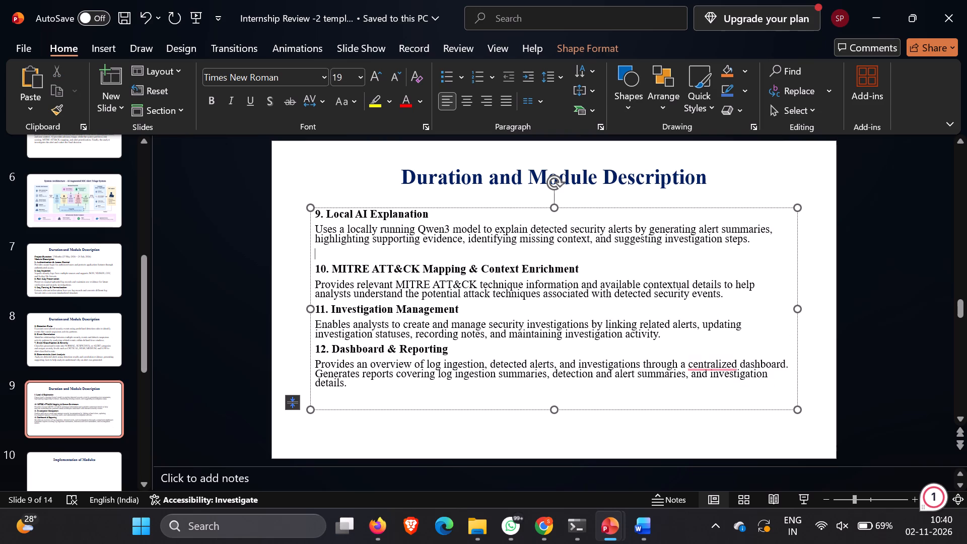
# Extend the lower edge of slide 9's body text box down almost to the bottom of the slide.
pyautogui.moveTo(554, 411); pyautogui.dragTo(554, 436)
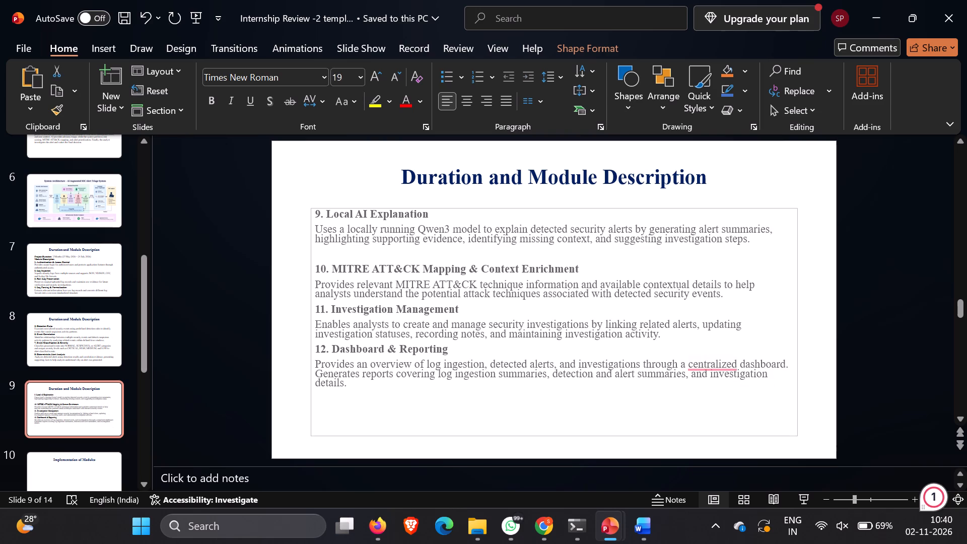
pyautogui.moveTo(554, 436); pyautogui.dragTo(556, 453)
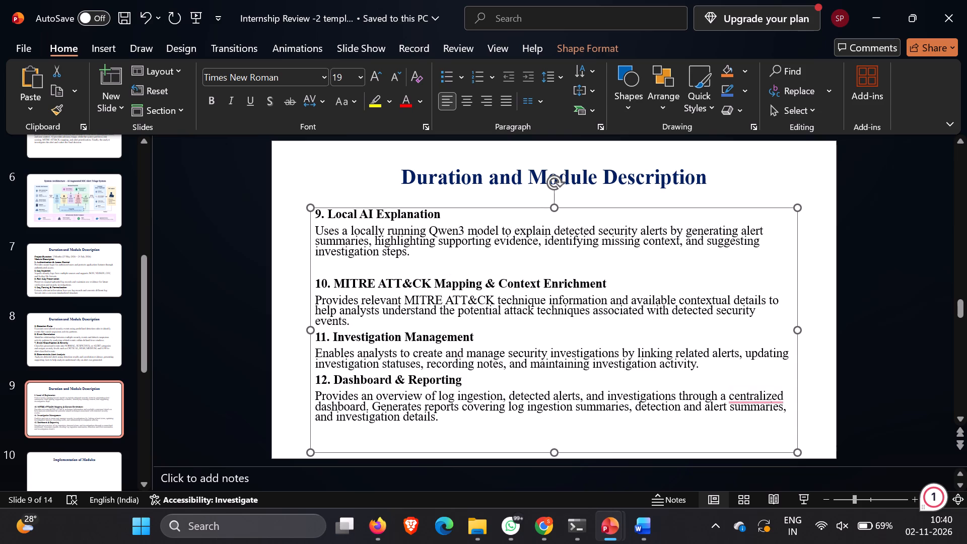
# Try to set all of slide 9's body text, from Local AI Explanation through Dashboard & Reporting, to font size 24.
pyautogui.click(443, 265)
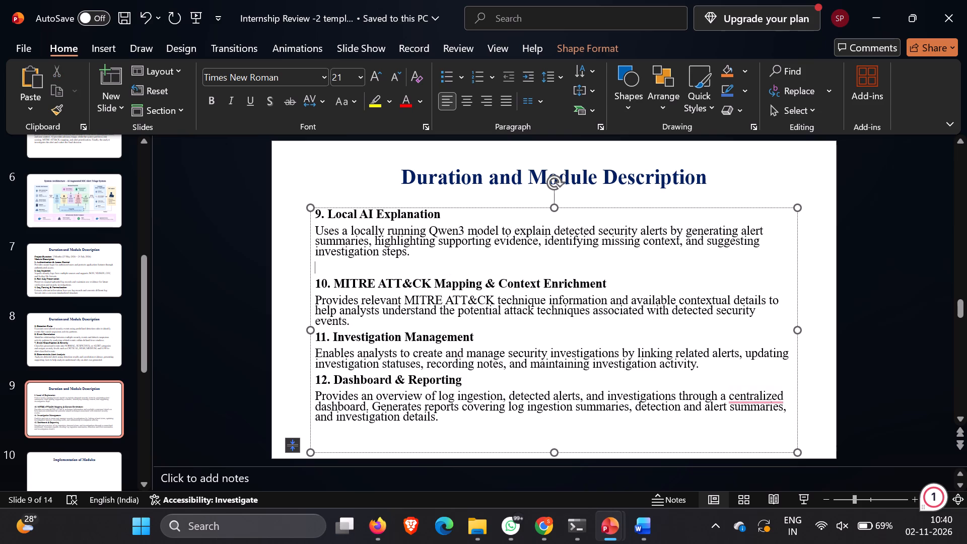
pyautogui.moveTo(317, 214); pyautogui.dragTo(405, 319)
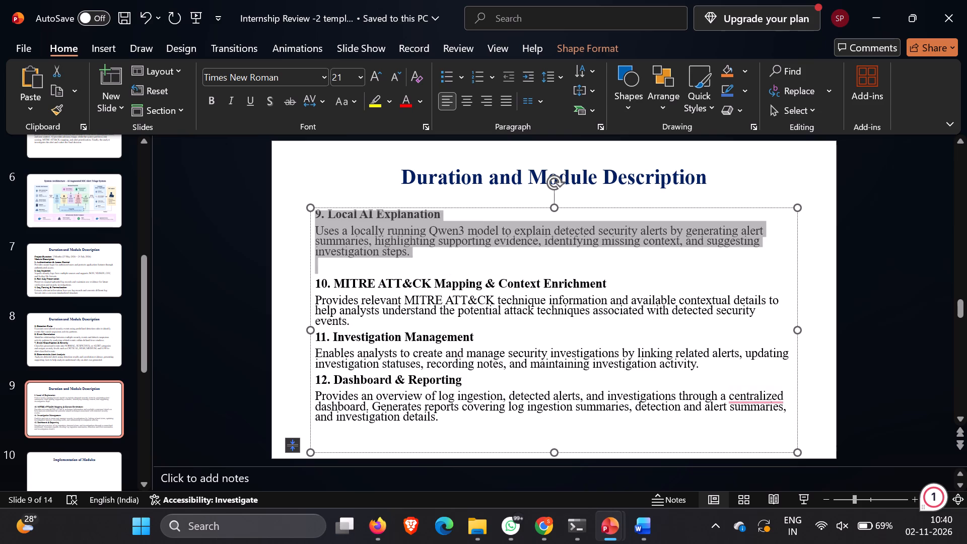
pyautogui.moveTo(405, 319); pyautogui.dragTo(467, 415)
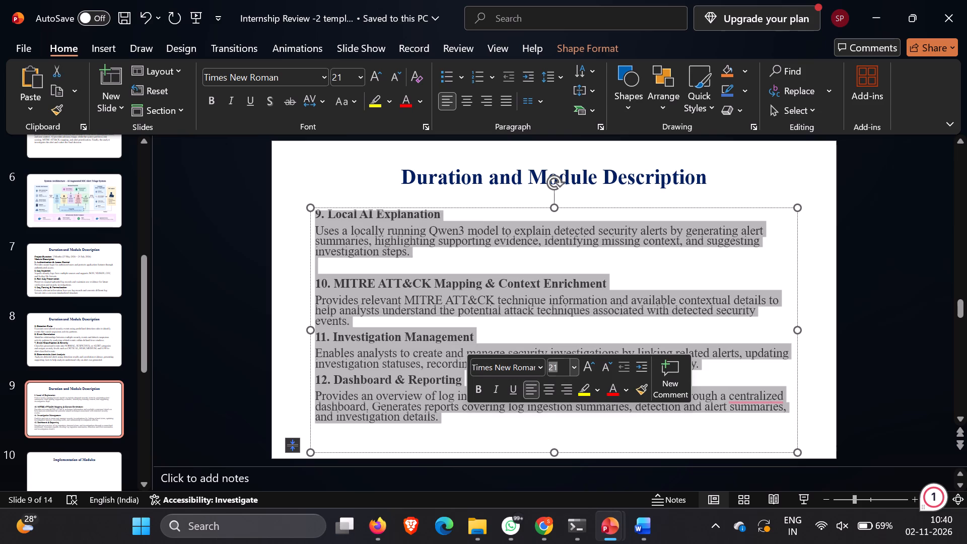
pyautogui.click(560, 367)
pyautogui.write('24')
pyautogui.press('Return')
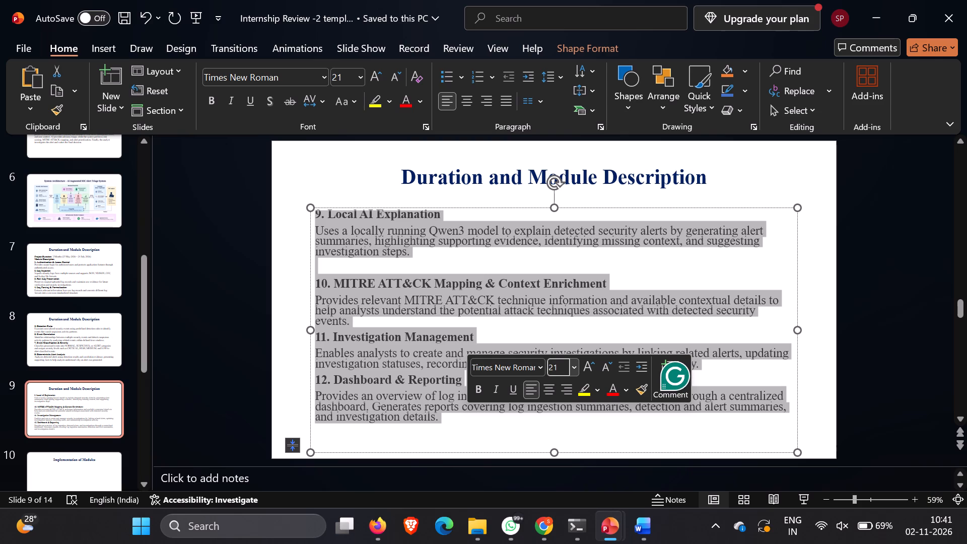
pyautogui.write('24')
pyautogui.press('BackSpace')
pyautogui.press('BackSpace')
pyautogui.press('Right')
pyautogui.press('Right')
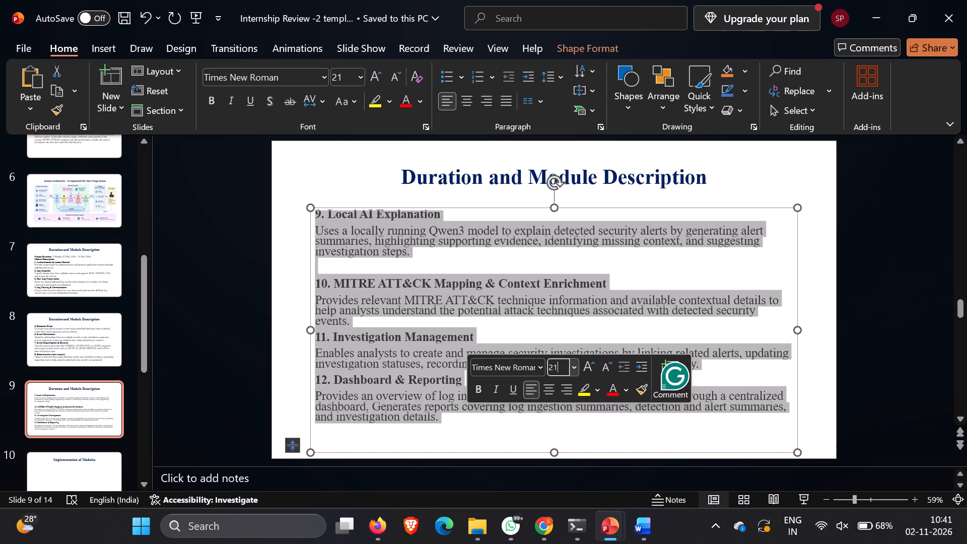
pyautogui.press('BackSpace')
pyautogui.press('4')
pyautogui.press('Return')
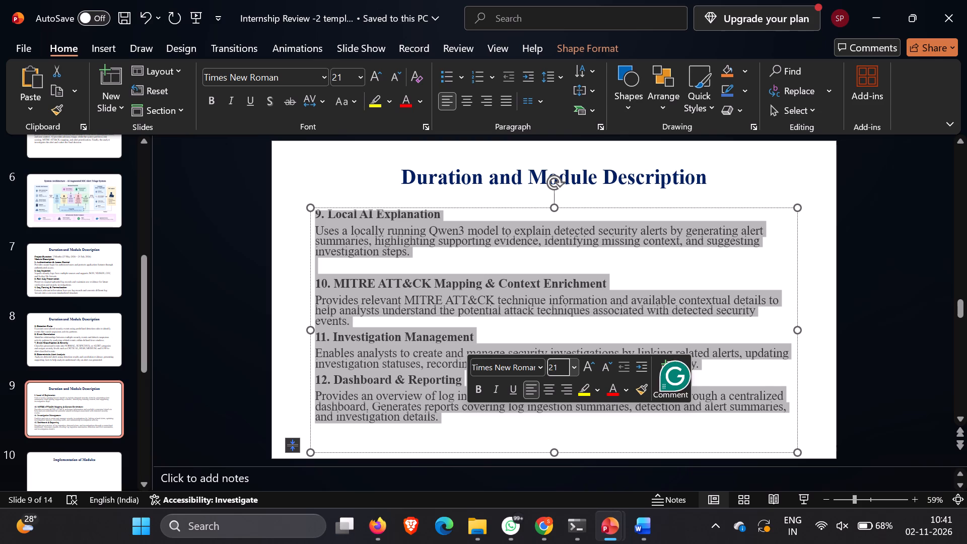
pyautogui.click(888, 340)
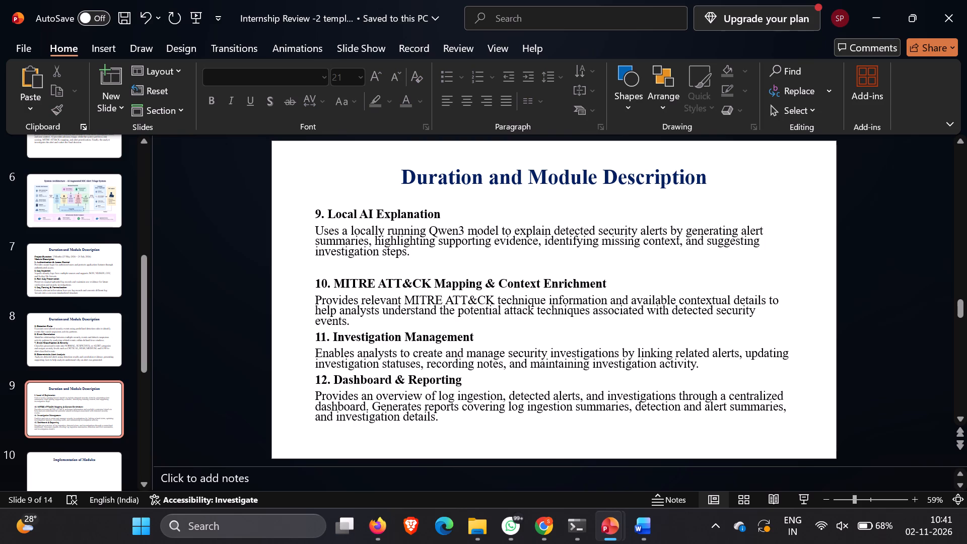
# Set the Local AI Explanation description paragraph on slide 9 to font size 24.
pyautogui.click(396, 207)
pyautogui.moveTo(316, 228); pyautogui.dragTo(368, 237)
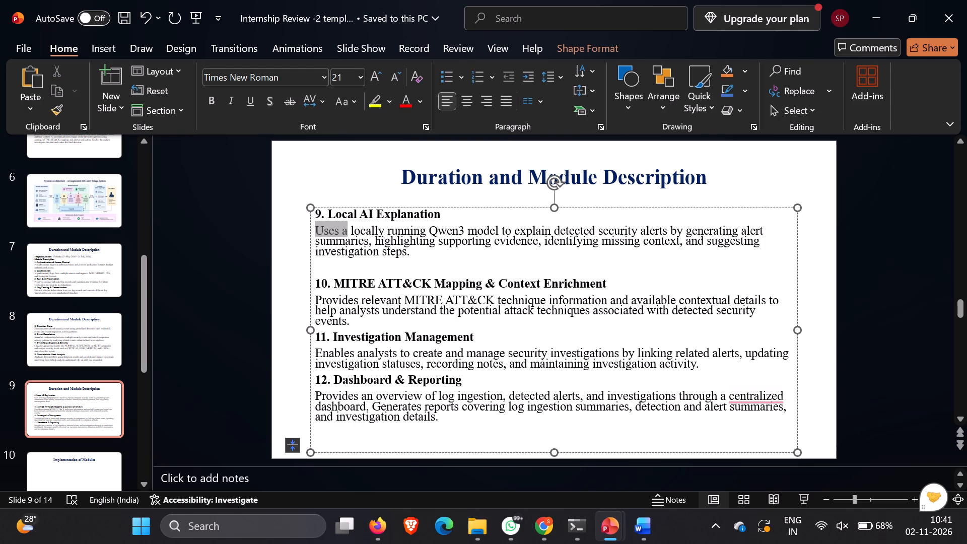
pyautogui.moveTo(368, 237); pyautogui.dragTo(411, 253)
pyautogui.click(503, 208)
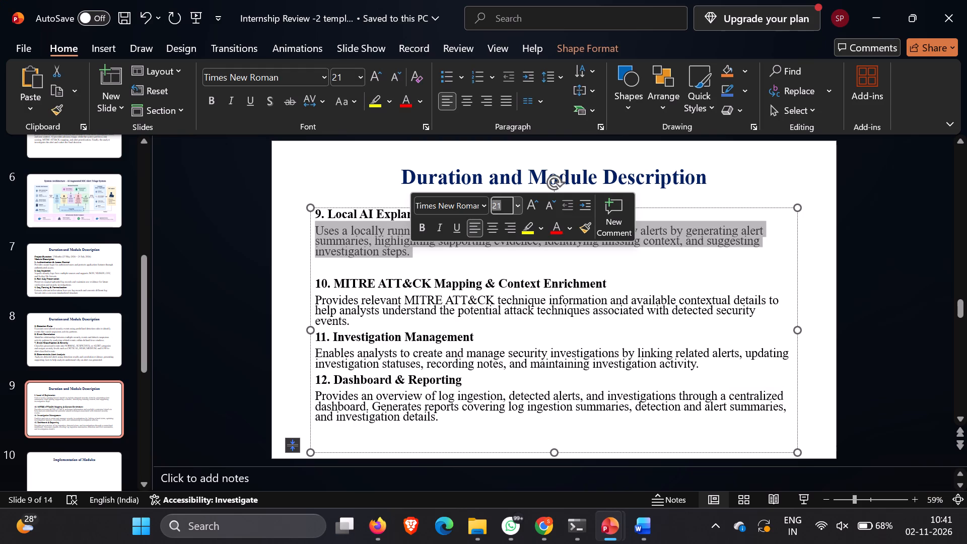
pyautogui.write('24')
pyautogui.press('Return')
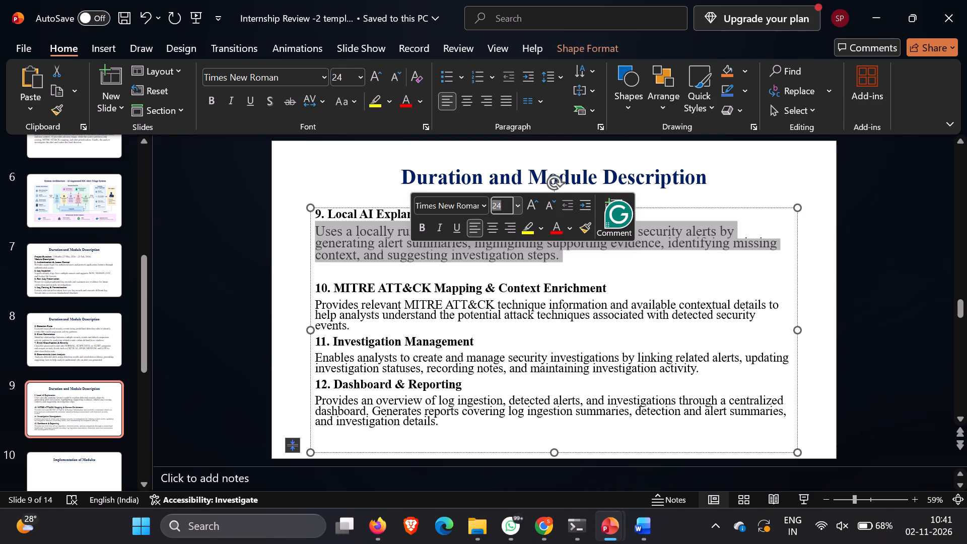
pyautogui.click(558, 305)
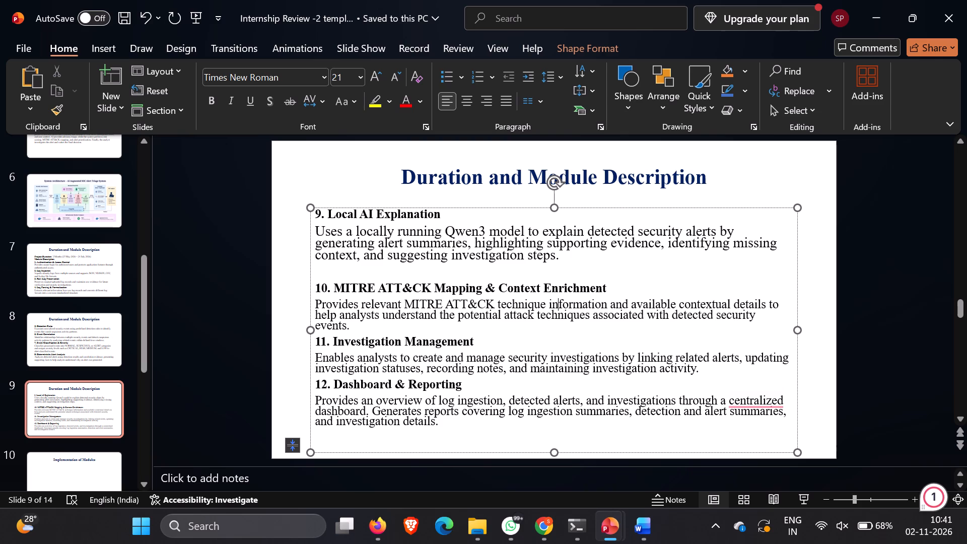
pyautogui.click(351, 271)
pyautogui.hotkey('alt', 'Tab')
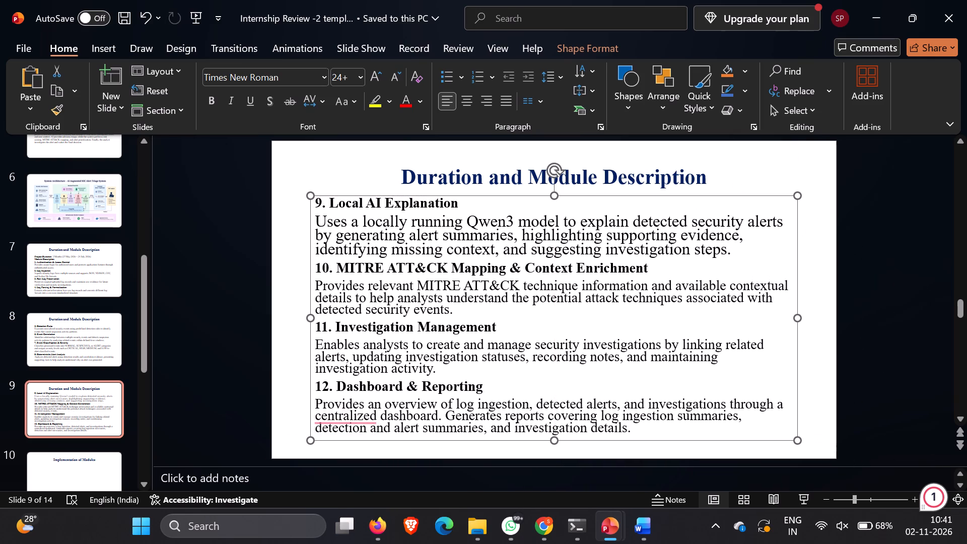
# Set all of slide 9's body text, headings and descriptions alike, to a uniform font size of 24.
pyautogui.click(315, 203)
pyautogui.moveTo(318, 204); pyautogui.dragTo(566, 393)
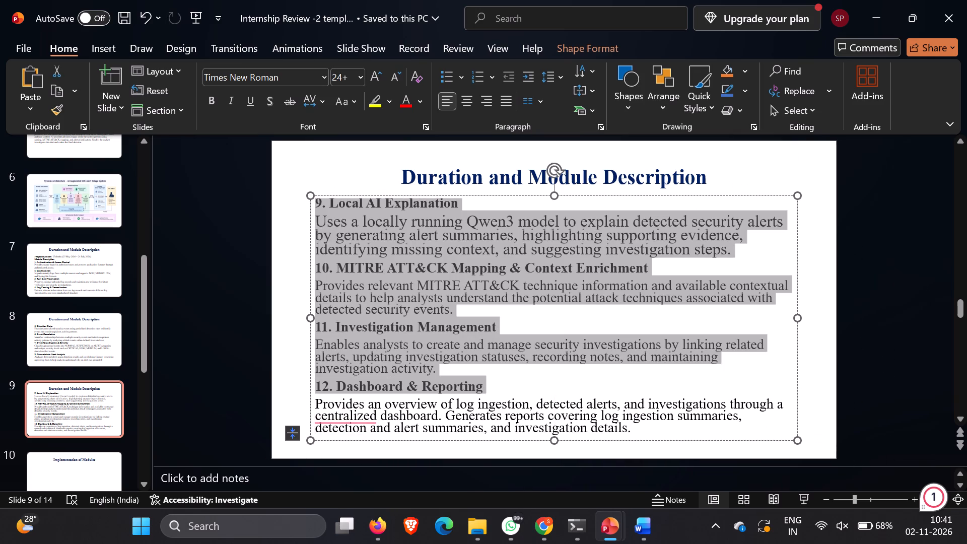
pyautogui.moveTo(566, 393); pyautogui.dragTo(645, 416)
pyautogui.click(645, 416)
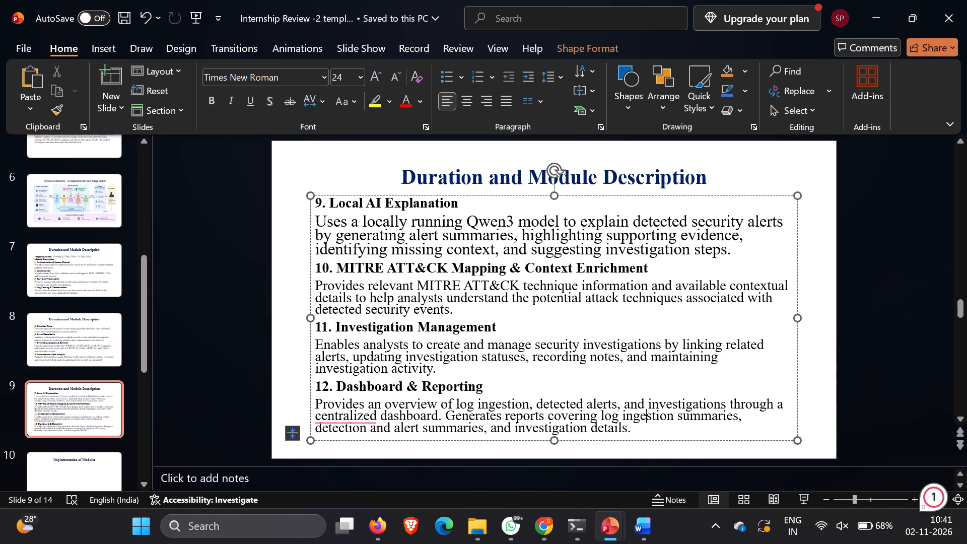
pyautogui.moveTo(639, 428); pyautogui.dragTo(317, 198)
pyautogui.click(398, 142)
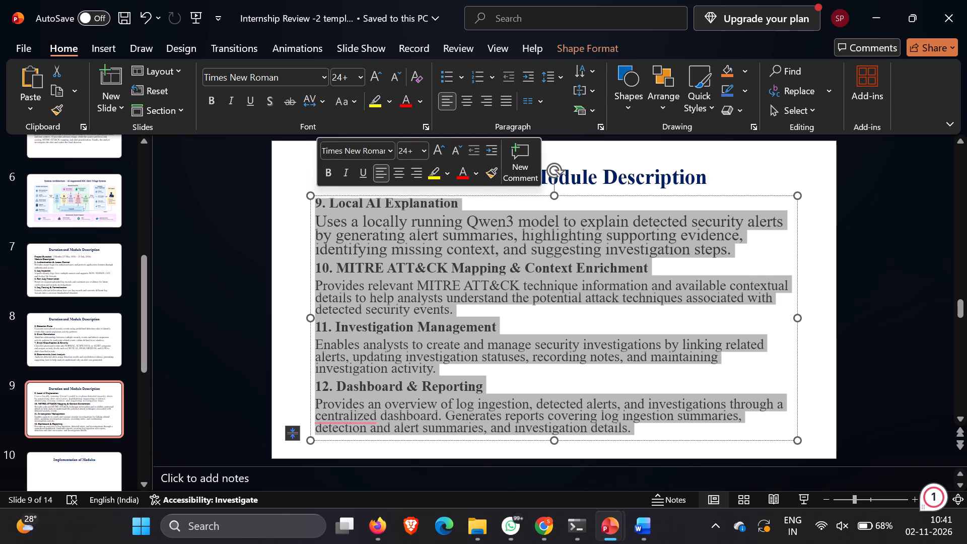
pyautogui.click(408, 149)
pyautogui.write('24')
pyautogui.press('Return')
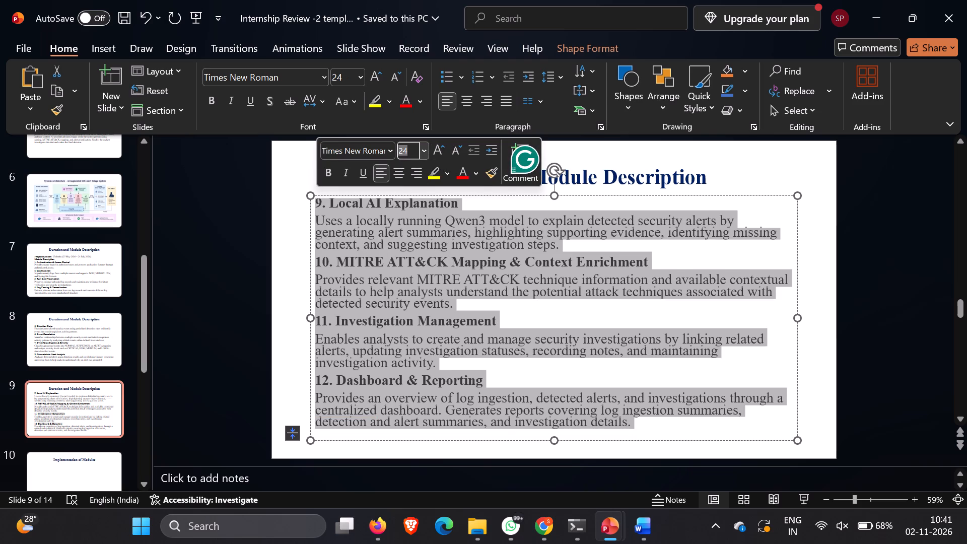
pyautogui.click(869, 265)
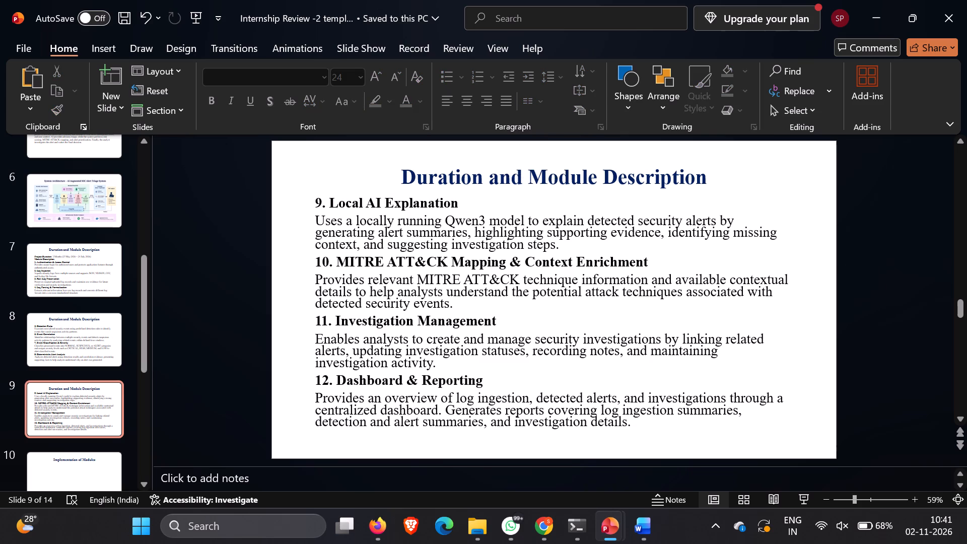
# Move slide 9's body text box down slightly to leave a small gap beneath the title.
pyautogui.click(386, 198)
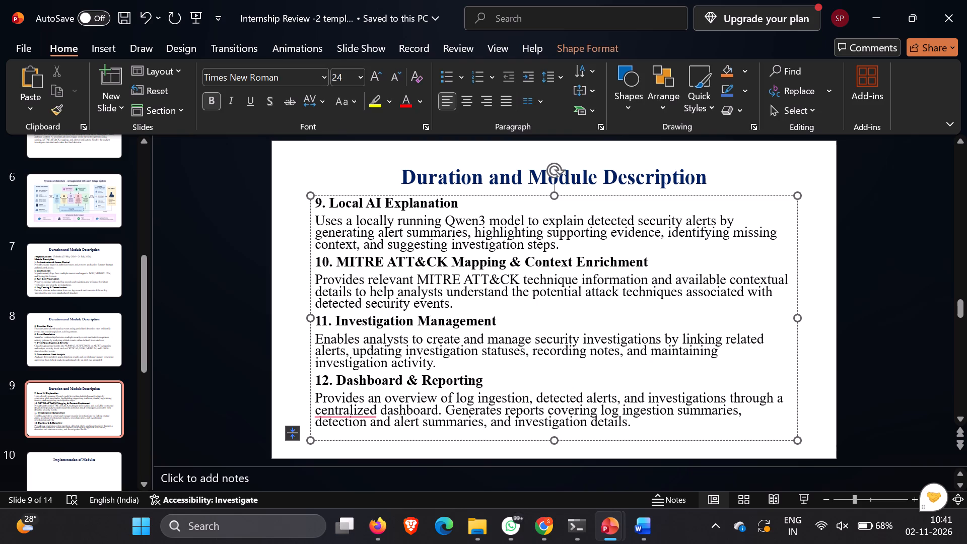
pyautogui.moveTo(380, 195); pyautogui.dragTo(380, 201)
pyautogui.click(855, 275)
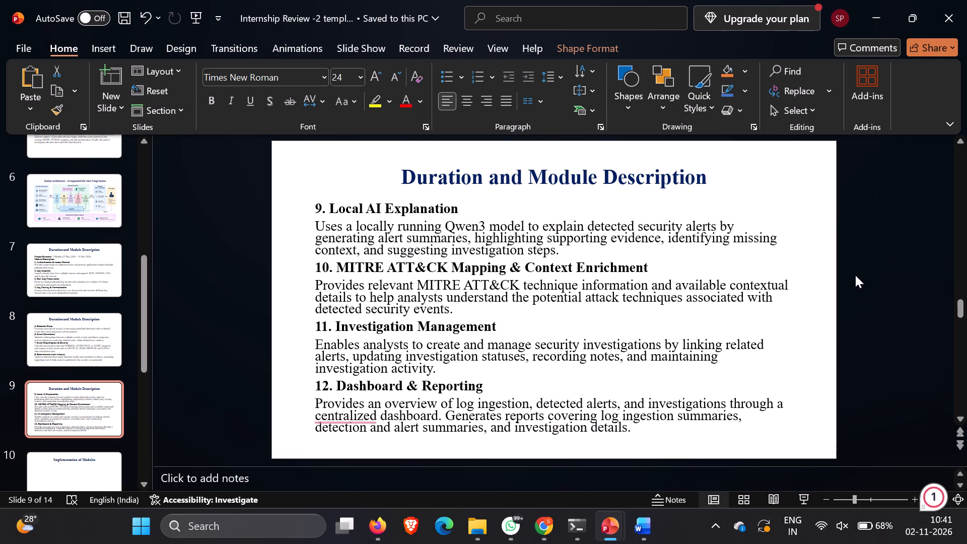
# Compare the layout and text formatting of the Duration and Module Description slides 8 and 9.
pyautogui.click(87, 338)
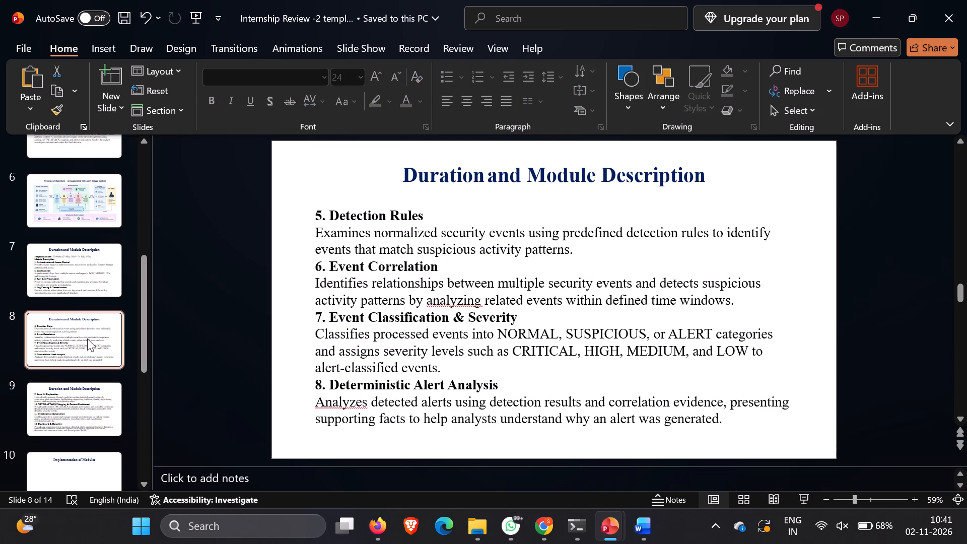
pyautogui.press('Right')
pyautogui.press('Down')
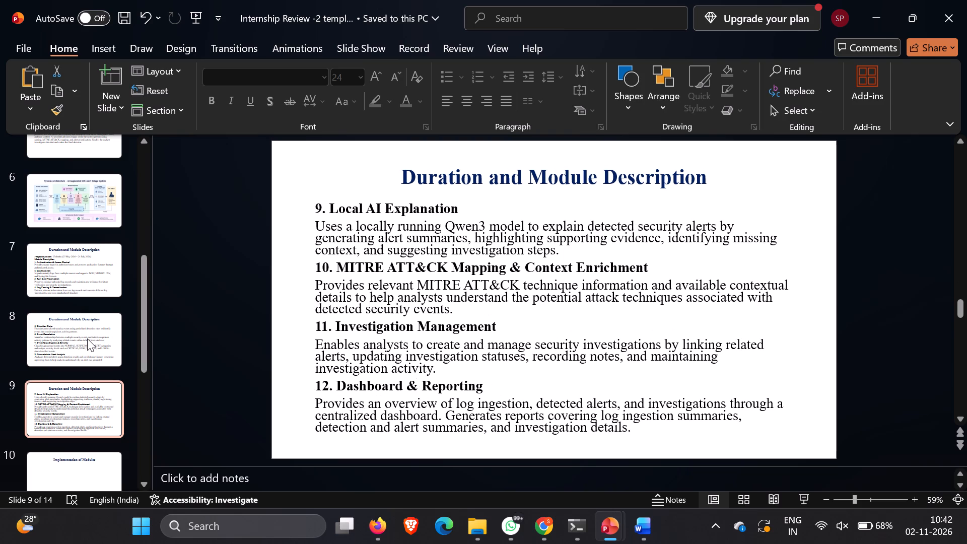
pyautogui.press('Down')
pyautogui.press('Up')
pyautogui.press('Up')
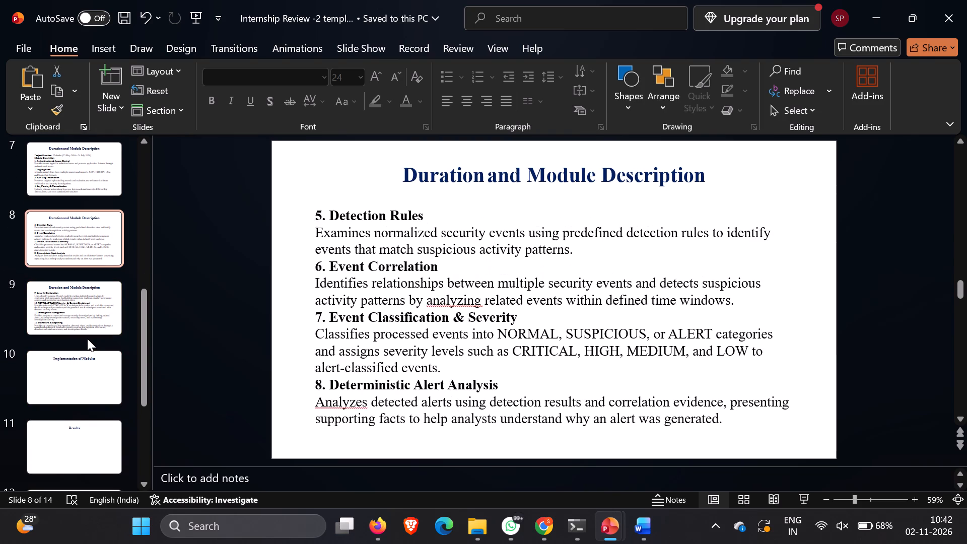
pyautogui.press('Down')
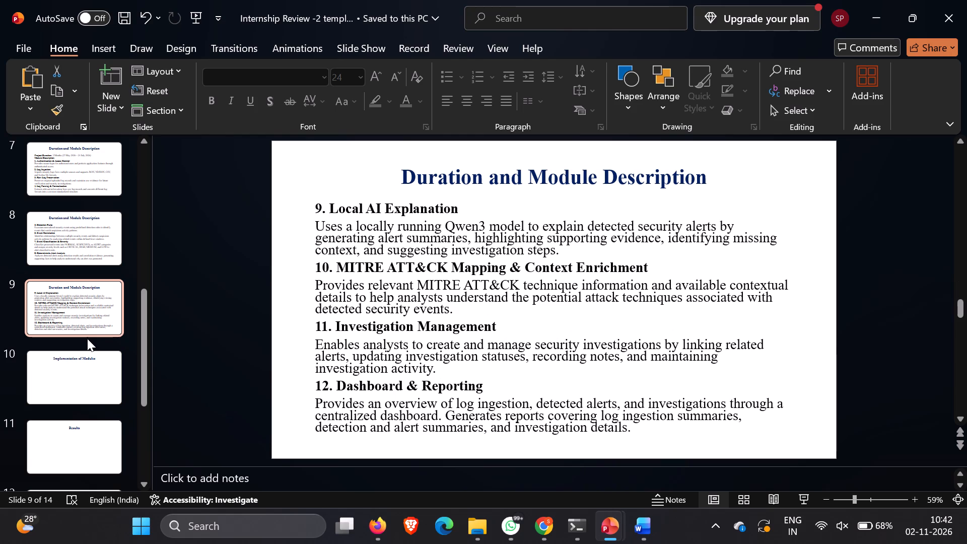
# Review the remaining section slides 10 to 13, from Implementation of Modules through Proof of Certificate, for content still to fill.
pyautogui.click(68, 372)
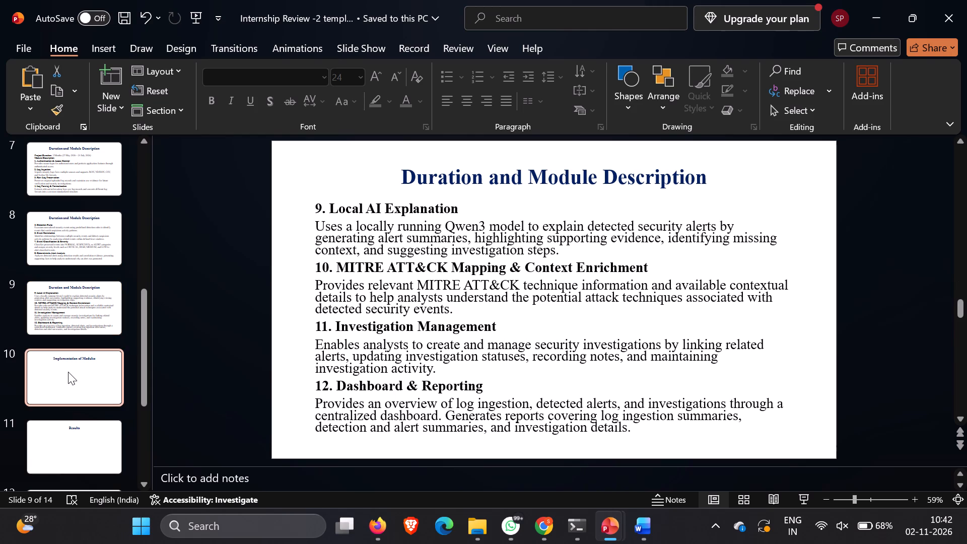
pyautogui.click(14, 327)
pyautogui.click(57, 305)
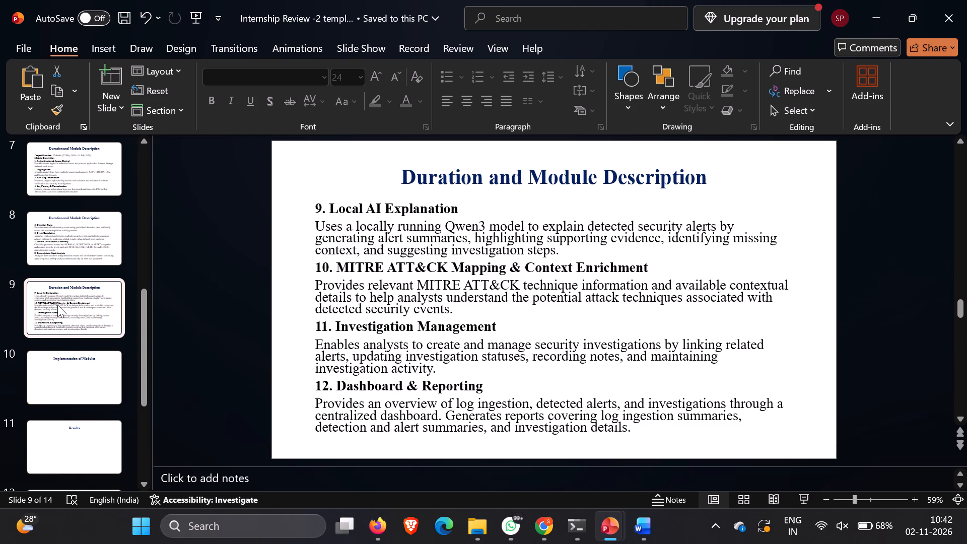
pyautogui.click(71, 350)
pyautogui.click(78, 371)
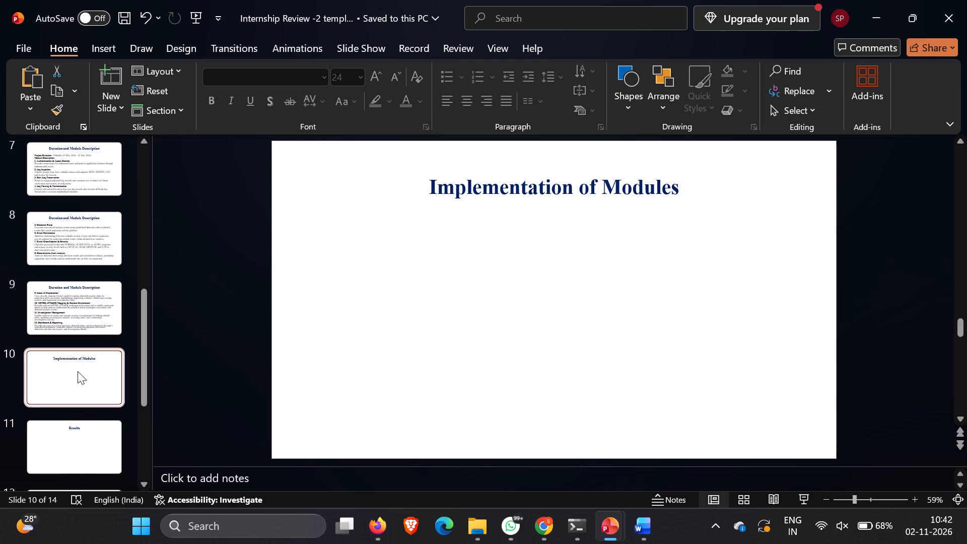
pyautogui.scroll(-1, 86, 329)
pyautogui.scroll(1, 124, 304)
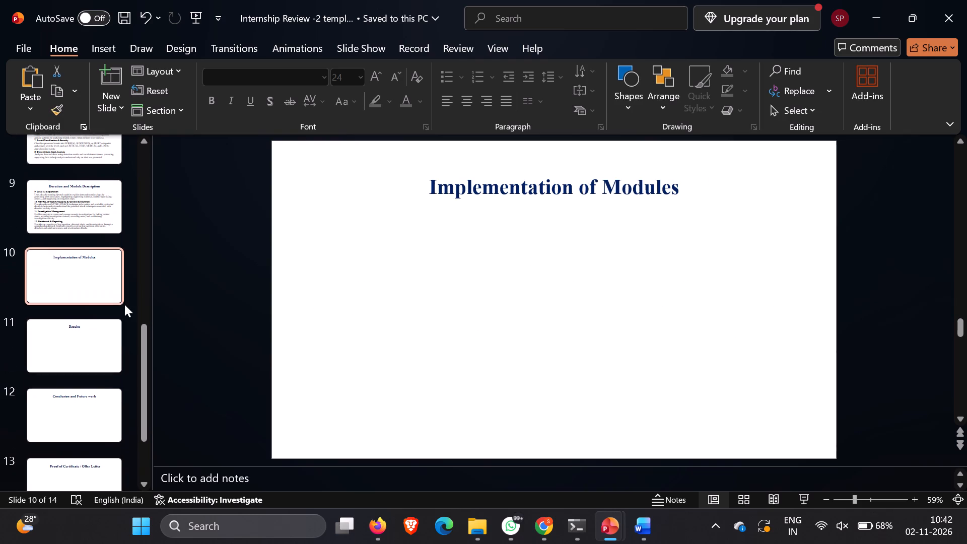
pyautogui.scroll(1, 124, 304)
pyautogui.click(83, 356)
pyautogui.scroll(-1, 83, 356)
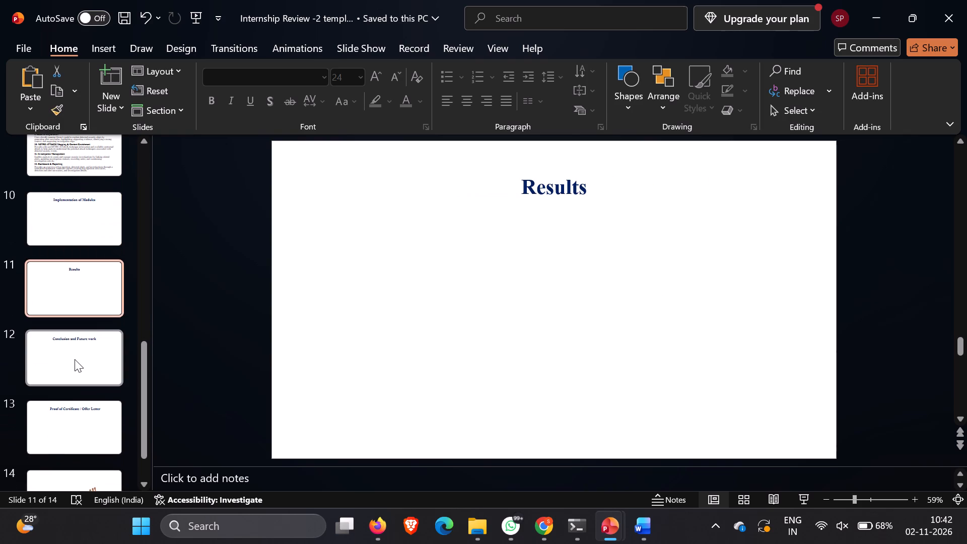
pyautogui.click(75, 359)
pyautogui.click(79, 417)
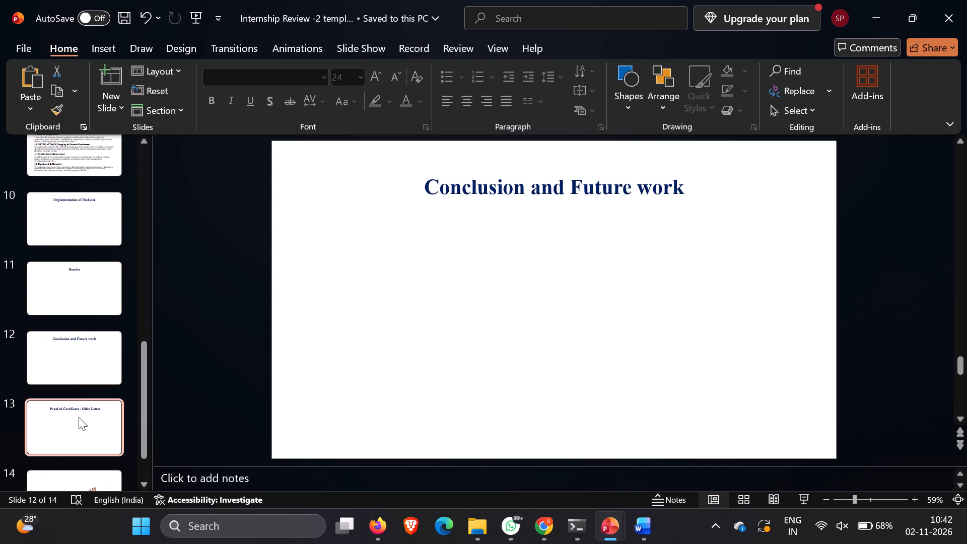
pyautogui.click(95, 353)
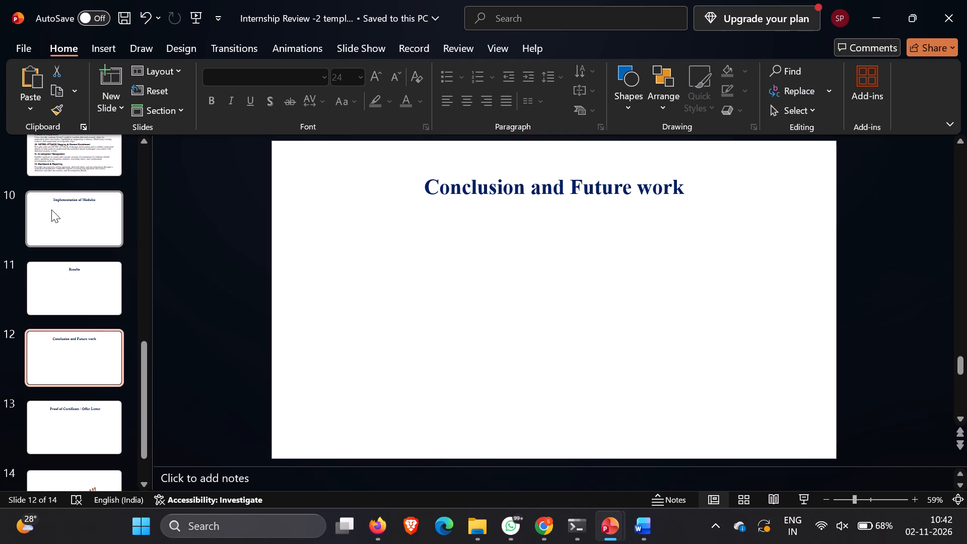
pyautogui.click(51, 210)
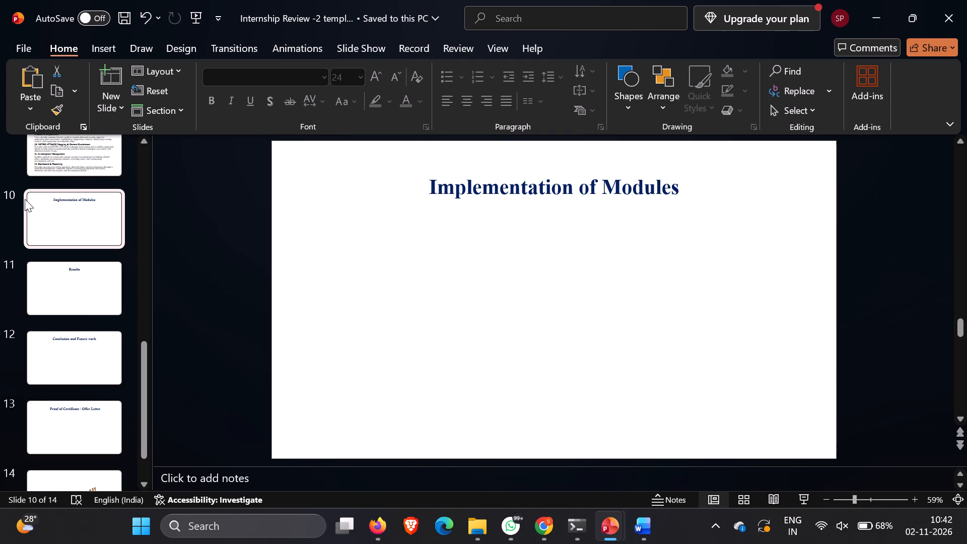
# Stretch slide 6's System Architecture picture slightly taller by raising its top edge to cover the empty title placeholder's upper border.
pyautogui.scroll(3, 25, 199)
pyautogui.click(91, 310)
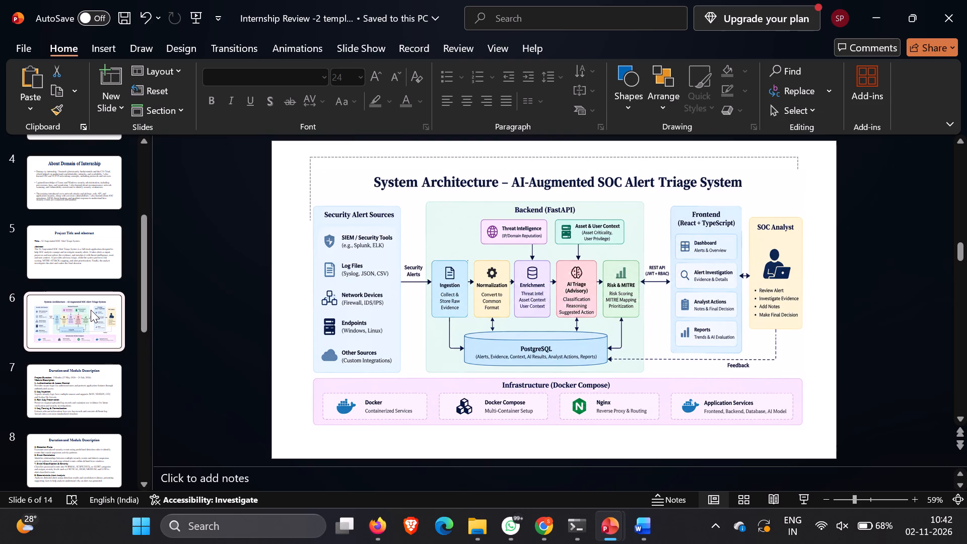
pyautogui.click(394, 236)
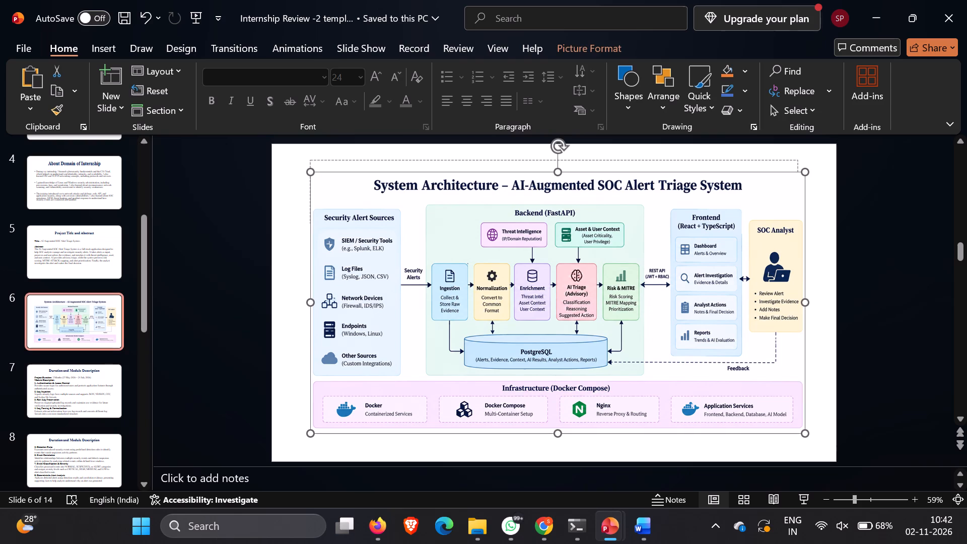
pyautogui.moveTo(559, 172); pyautogui.dragTo(557, 165)
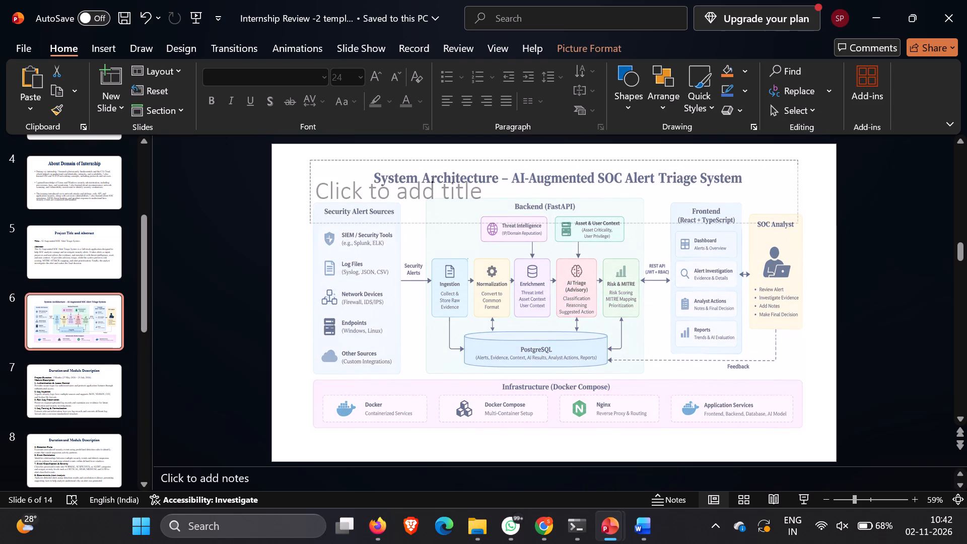
pyautogui.moveTo(557, 165); pyautogui.dragTo(555, 158)
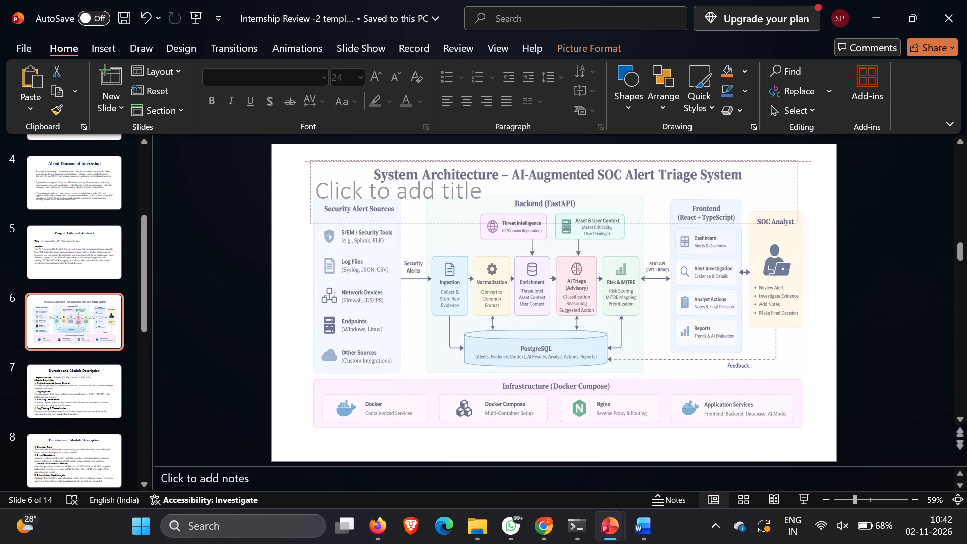
pyautogui.moveTo(555, 158); pyautogui.dragTo(554, 157)
pyautogui.click(885, 339)
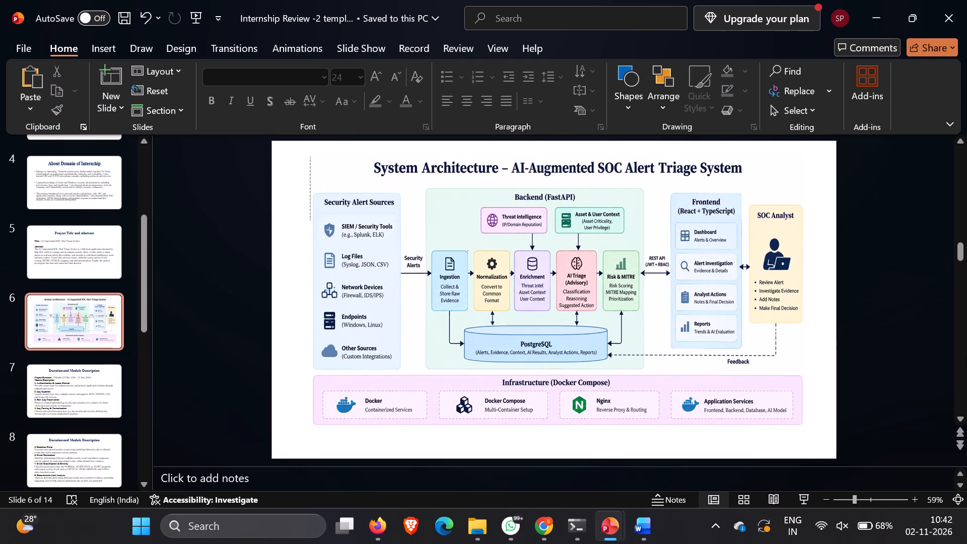
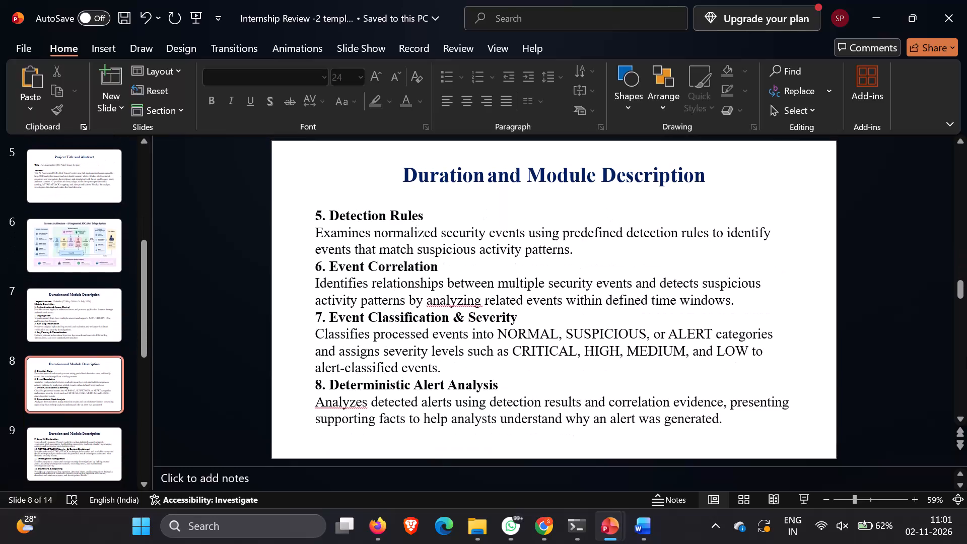
# Compare the body text placement beneath the title on Duration and Module Description slides 7 to 9.
pyautogui.press('Up')
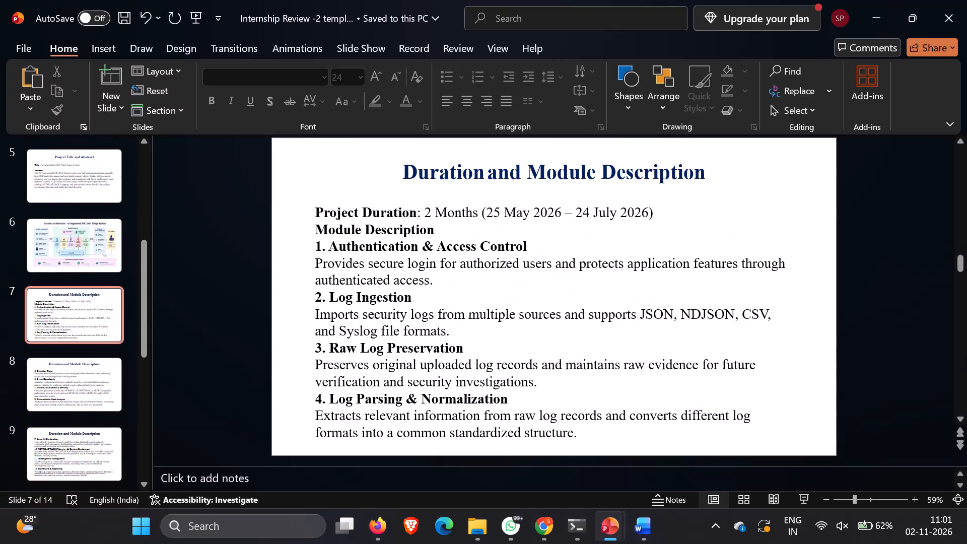
pyautogui.press('Right')
pyautogui.press('Right')
pyautogui.press('Right')
pyautogui.press('Right')
pyautogui.press('Right')
pyautogui.press('Right')
pyautogui.press('Right')
pyautogui.press('Right')
pyautogui.press('Right')
pyautogui.press('Right')
pyautogui.press('Right')
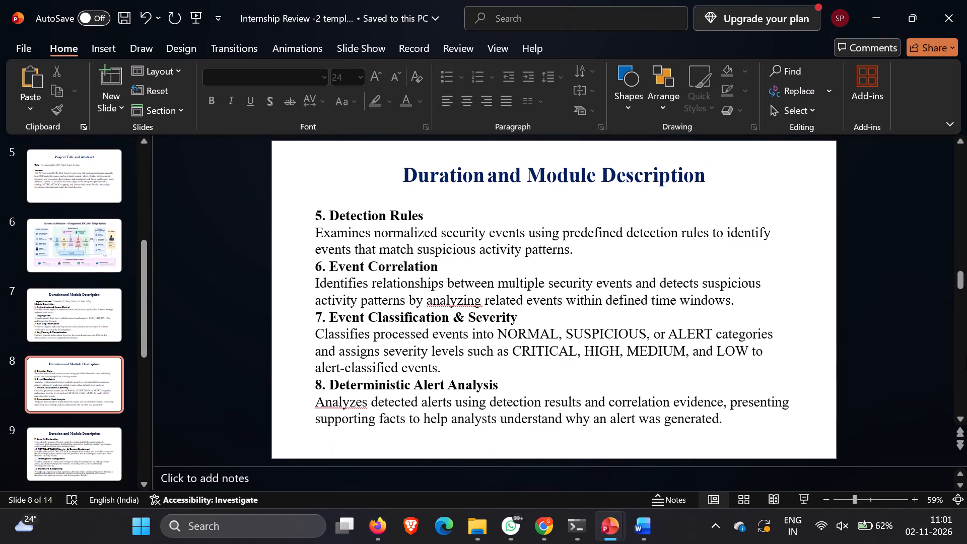
pyautogui.press('Up')
pyautogui.press('Up')
pyautogui.press('Up')
pyautogui.press('Up')
pyautogui.press('Up')
pyautogui.press('Up')
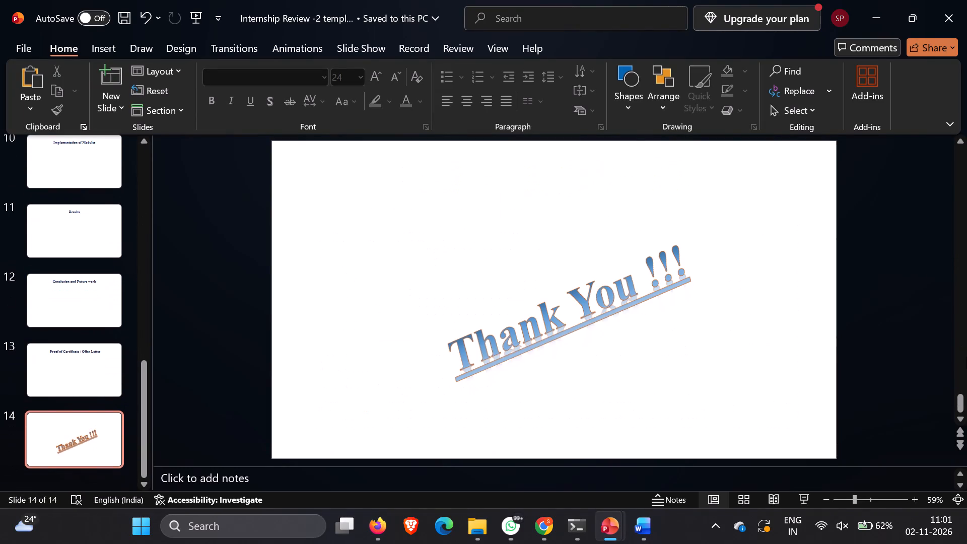
pyautogui.press('Up')
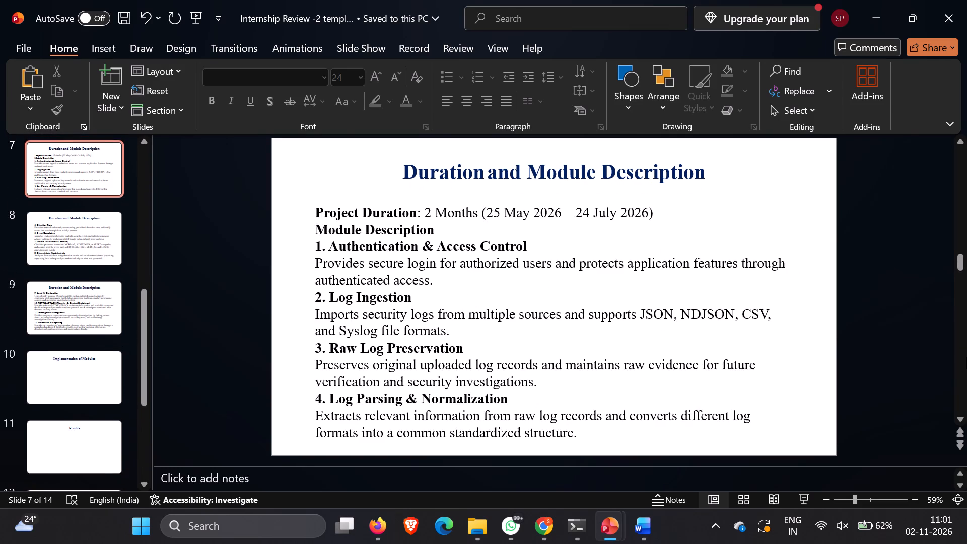
pyautogui.press('Down')
pyautogui.press('Down')
pyautogui.press('Up')
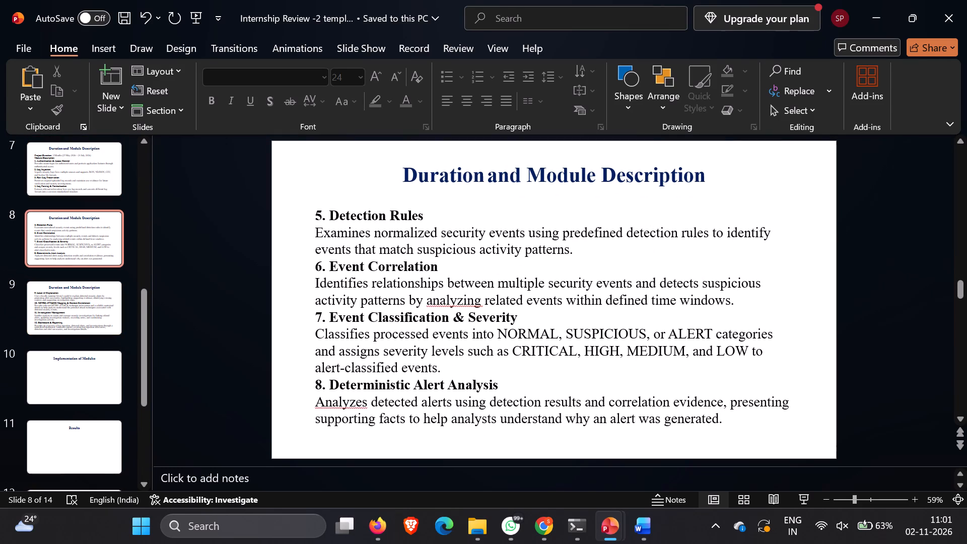
pyautogui.click(554, 266)
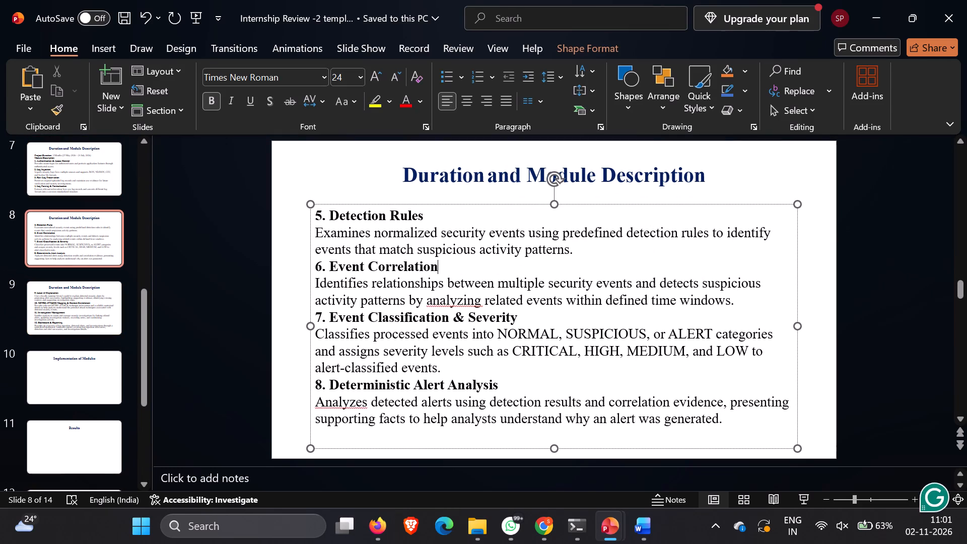
# Move slide 7's body text box up slightly so it sits closer beneath the title and within the slide.
pyautogui.click(114, 181)
pyautogui.click(327, 254)
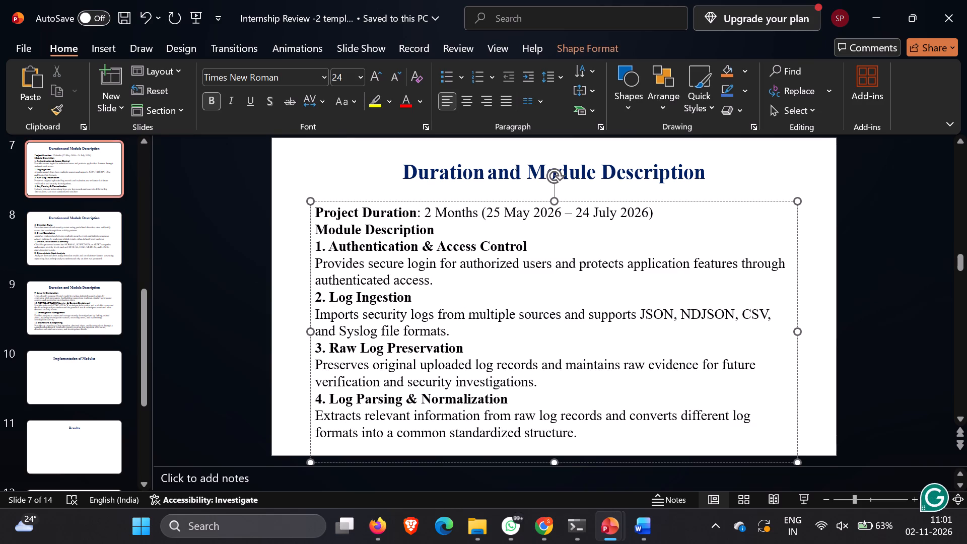
pyautogui.moveTo(350, 199); pyautogui.dragTo(351, 193)
pyautogui.click(306, 244)
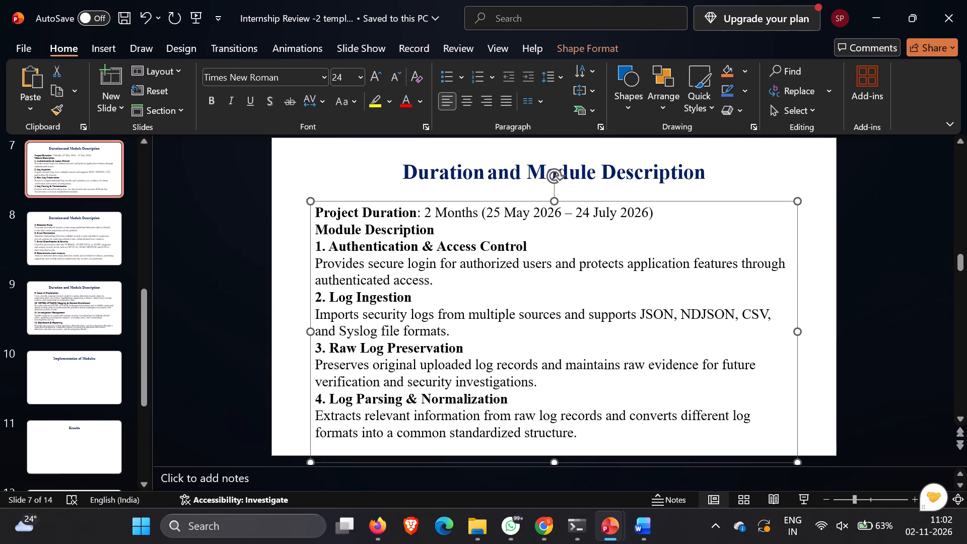
pyautogui.moveTo(332, 201); pyautogui.dragTo(333, 199)
pyautogui.moveTo(333, 199); pyautogui.dragTo(333, 197)
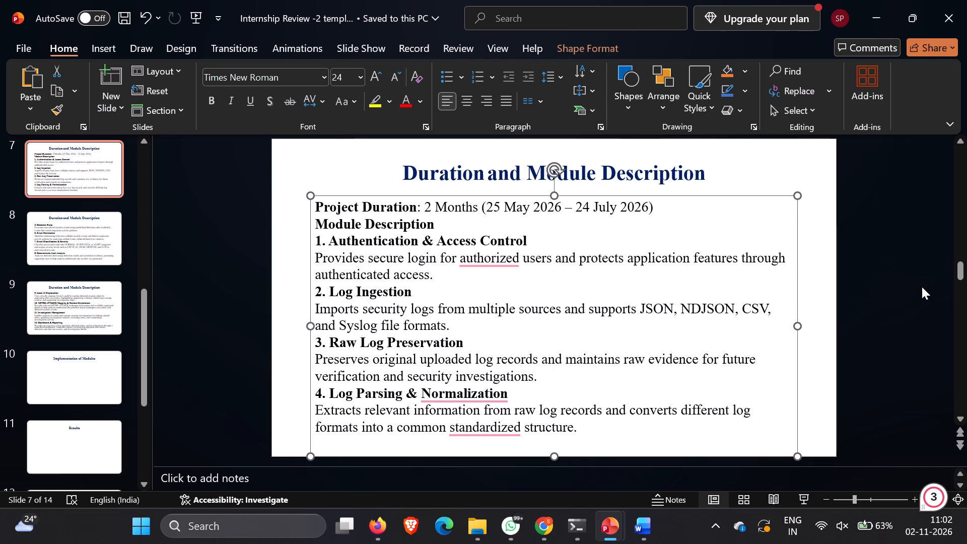
pyautogui.click(922, 287)
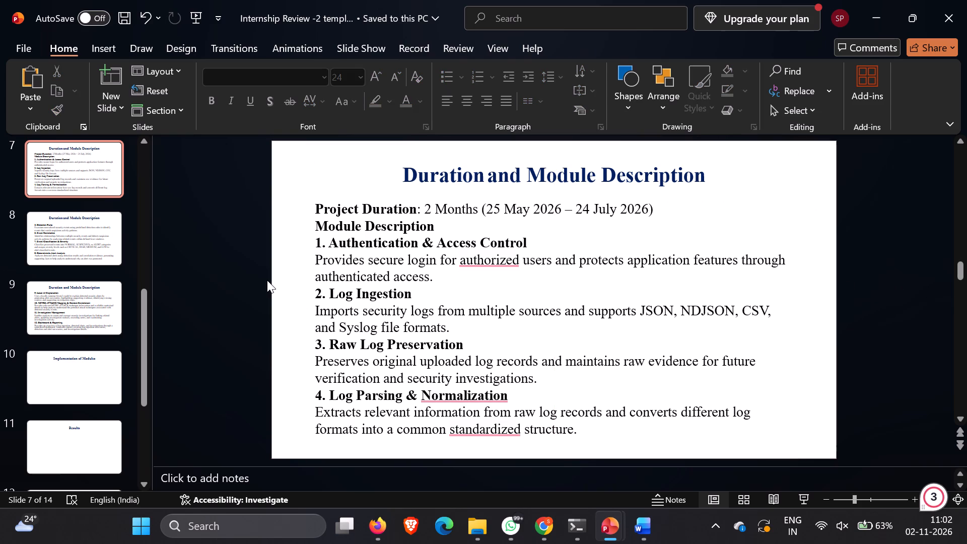
# Check the layout of slides 8 and 9 and go on to the Implementation of Modules slide 10.
pyautogui.press('Down')
pyautogui.press('Down')
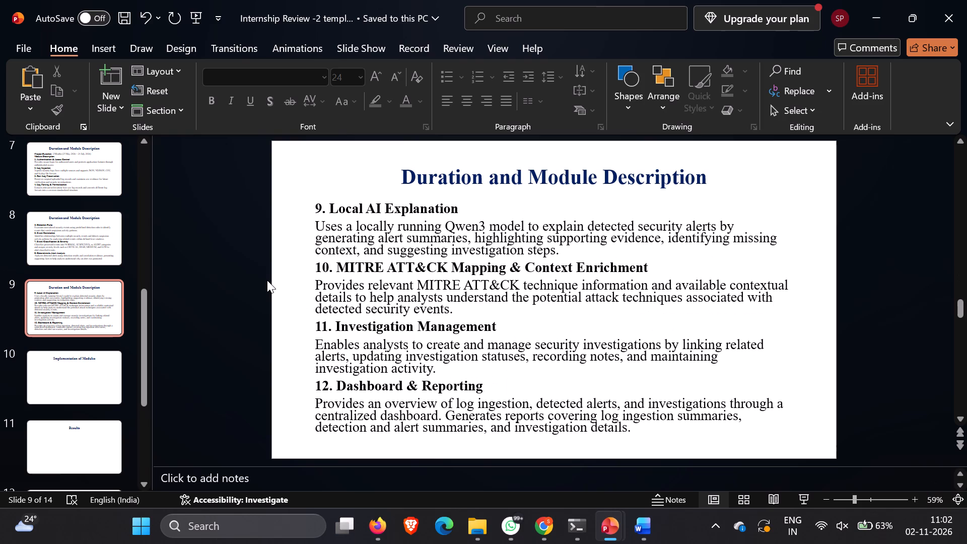
pyautogui.press('Down')
pyautogui.press('Down')
pyautogui.press('Up')
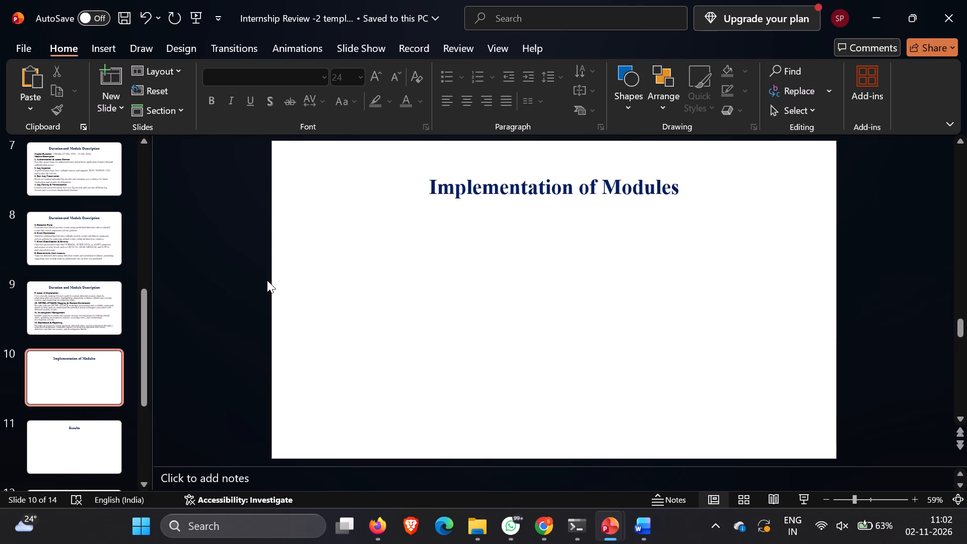
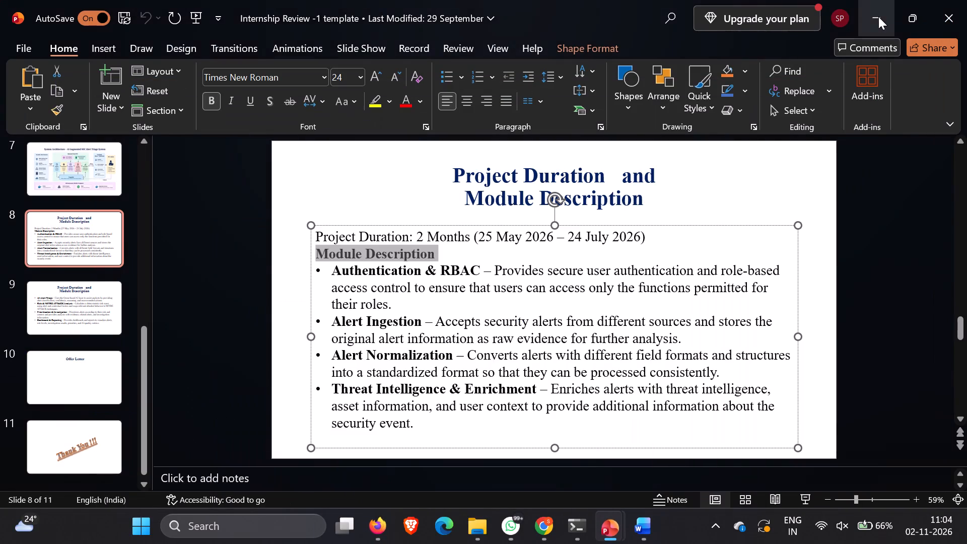
pyautogui.click(878, 17)
pyautogui.click(878, 17)
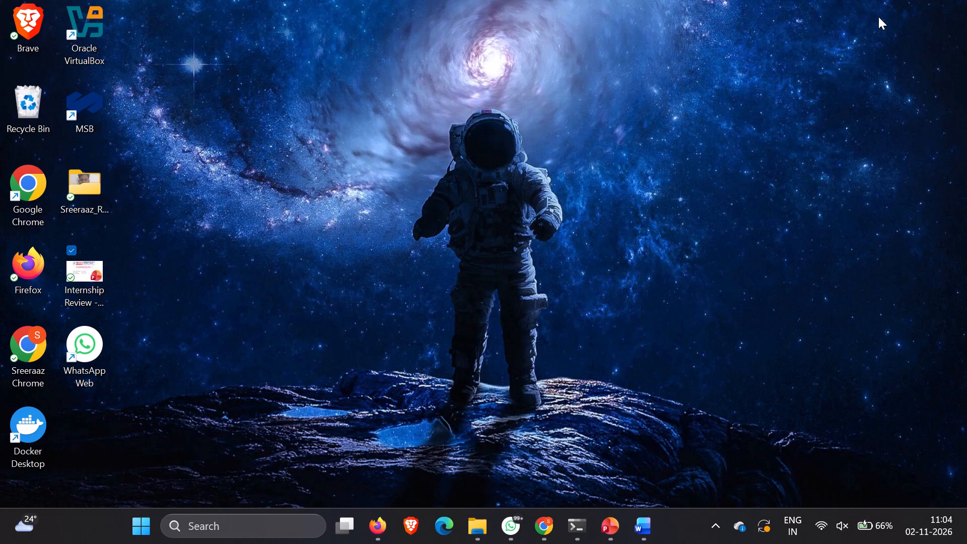